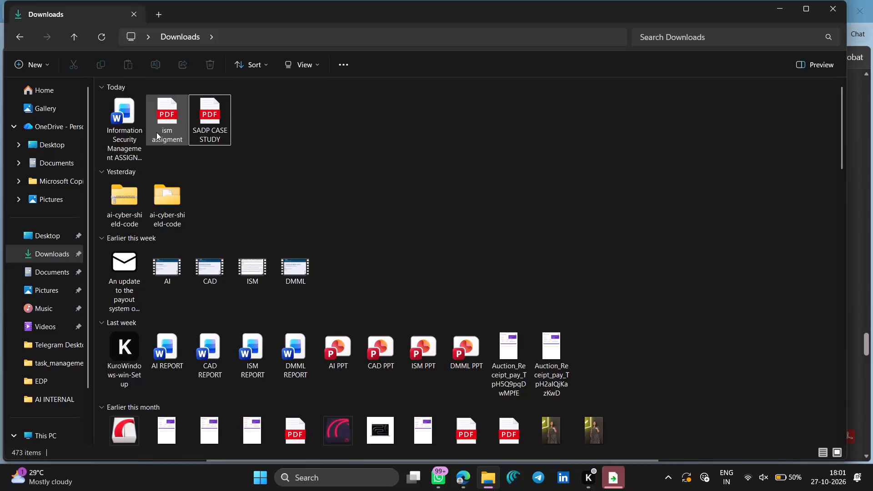
Open the Information Security Management ASSIGNMENT document from the Downloads folder in Word.
double_click(130, 125)
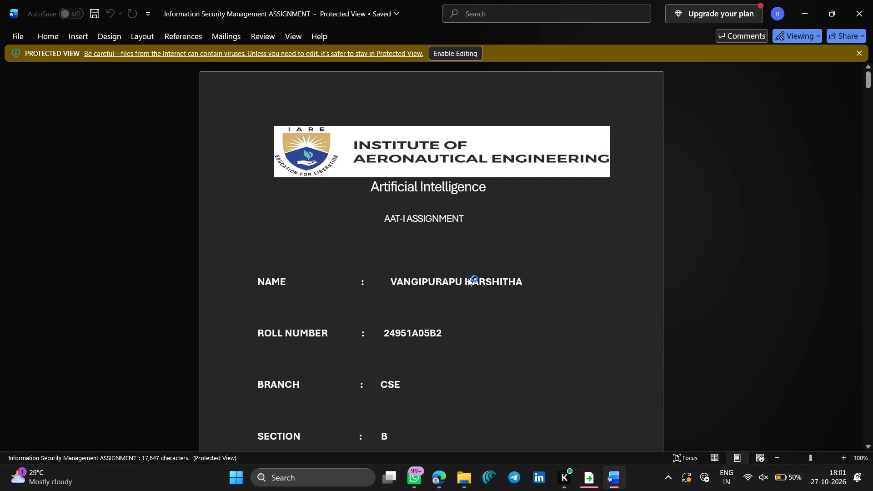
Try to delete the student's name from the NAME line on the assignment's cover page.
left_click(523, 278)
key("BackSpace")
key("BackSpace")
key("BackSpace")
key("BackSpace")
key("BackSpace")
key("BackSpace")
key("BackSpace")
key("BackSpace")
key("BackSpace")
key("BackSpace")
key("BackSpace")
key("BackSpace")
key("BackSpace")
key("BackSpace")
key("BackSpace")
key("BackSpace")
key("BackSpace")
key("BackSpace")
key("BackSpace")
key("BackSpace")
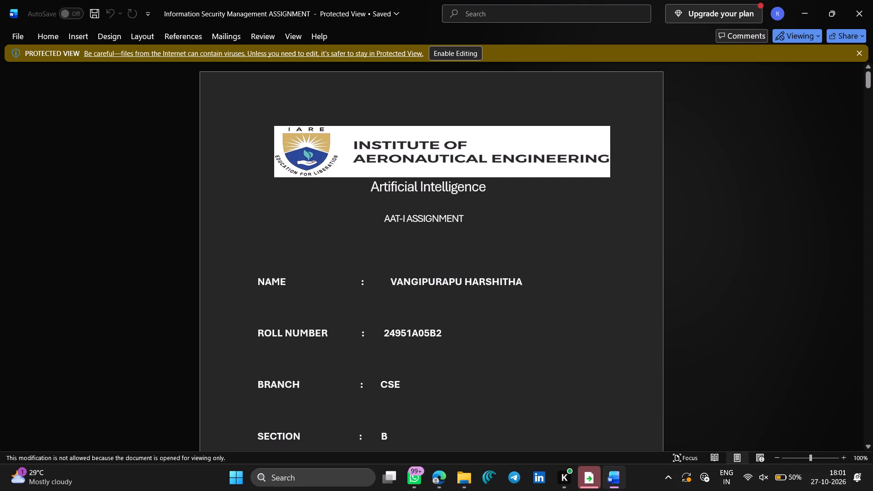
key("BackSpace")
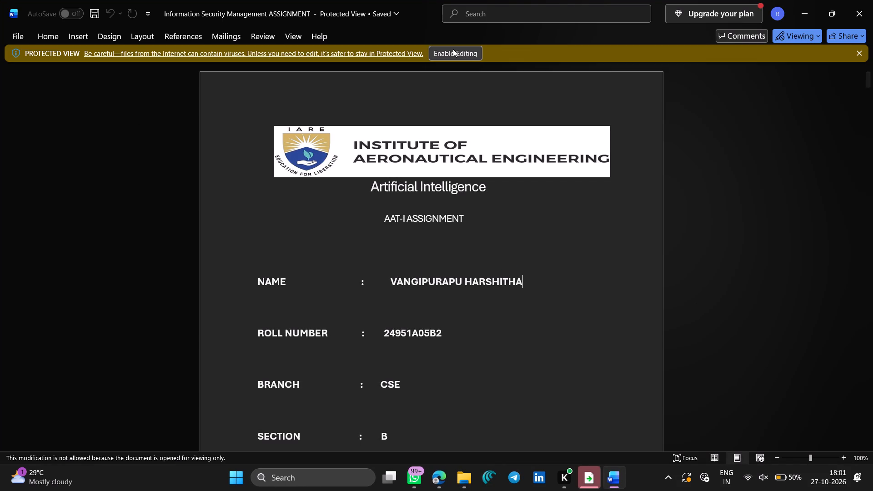
Enable editing for the protected assignment document.
left_click(453, 49)
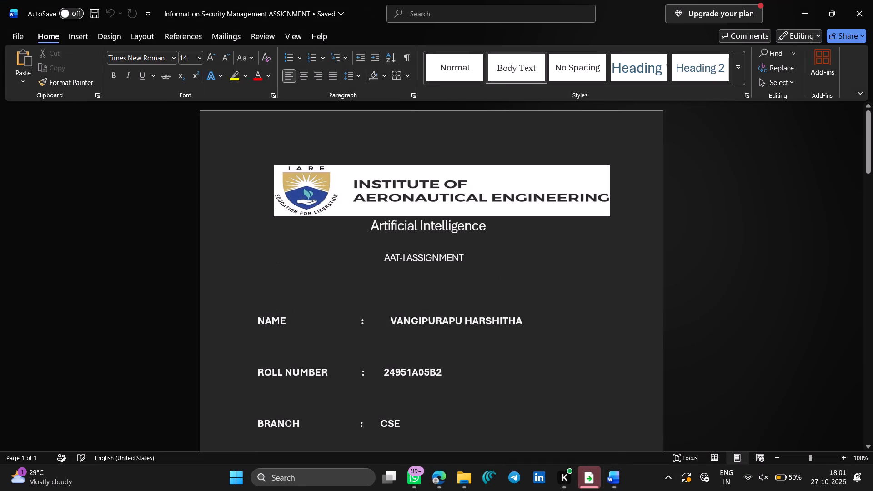
Replace the student's name on the cover page's NAME line with the new student's name in capitals.
left_click(528, 322)
key("BackSpace")
key("BackSpace")
key("BackSpace")
key("BackSpace")
key("BackSpace")
key("BackSpace")
key("BackSpace")
key("BackSpace")
key("BackSpace")
key("BackSpace")
key("BackSpace")
key("BackSpace")
key("BackSpace")
key("BackSpace")
key("BackSpace")
key("BackSpace")
key("BackSpace")
key("BackSpace")
key("BackSpace")
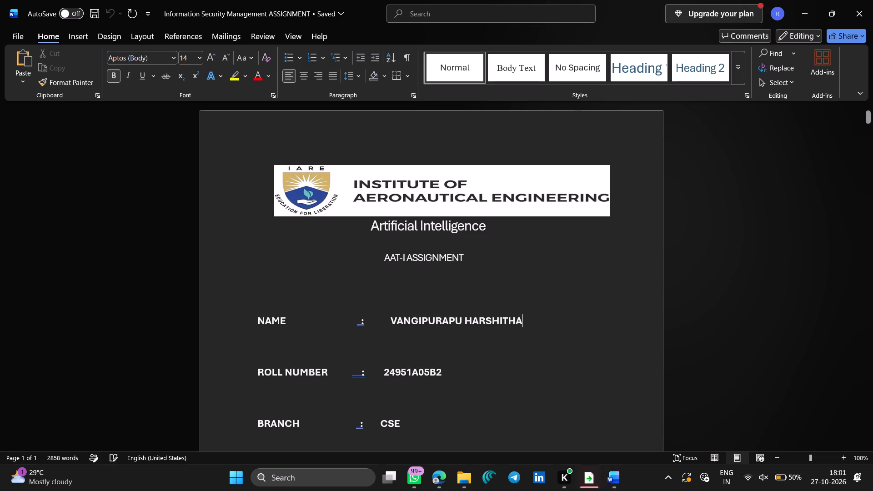
key("BackSpace")
key("BackSpace")
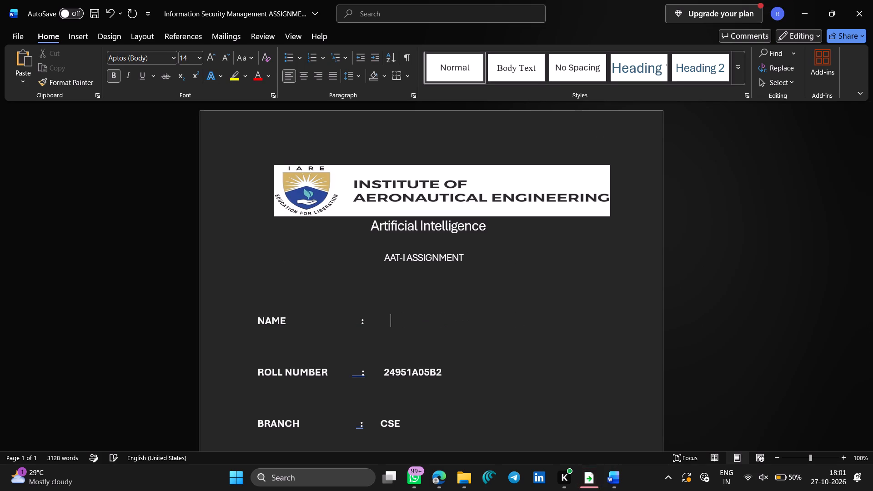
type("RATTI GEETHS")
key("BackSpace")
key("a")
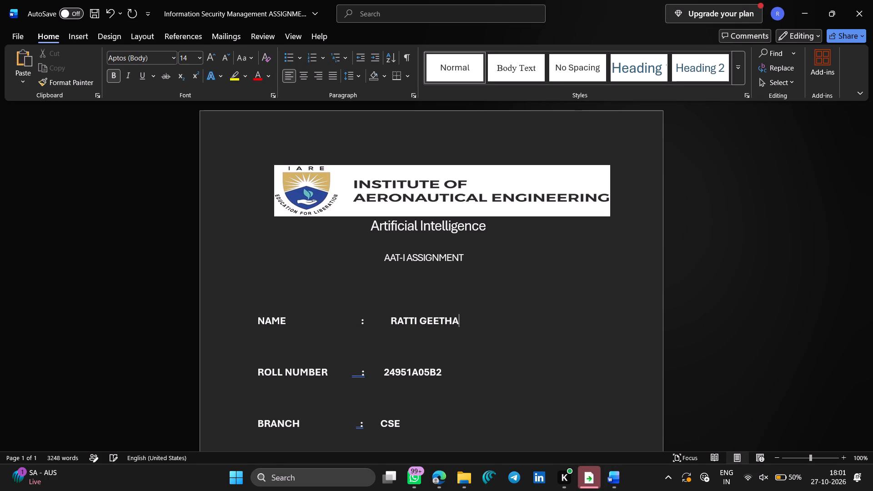
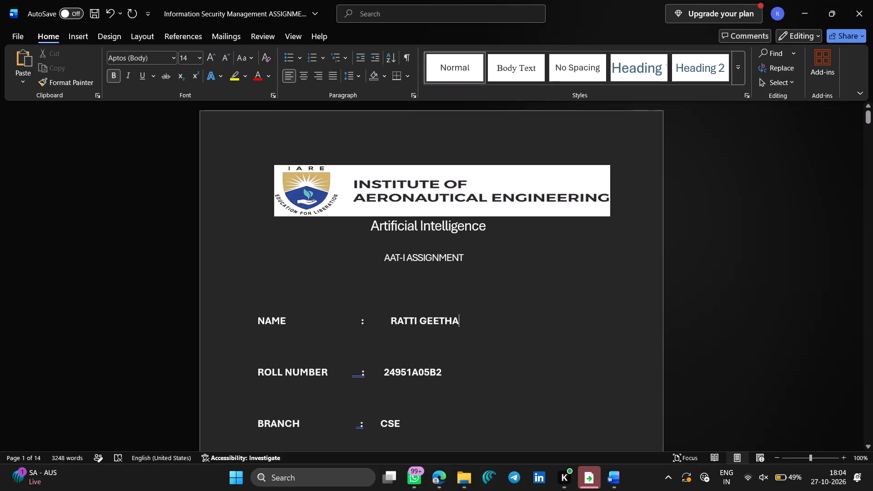
Replace the last two characters of the ROLL NUMBER on the cover page with the new student's digits.
left_click(457, 370)
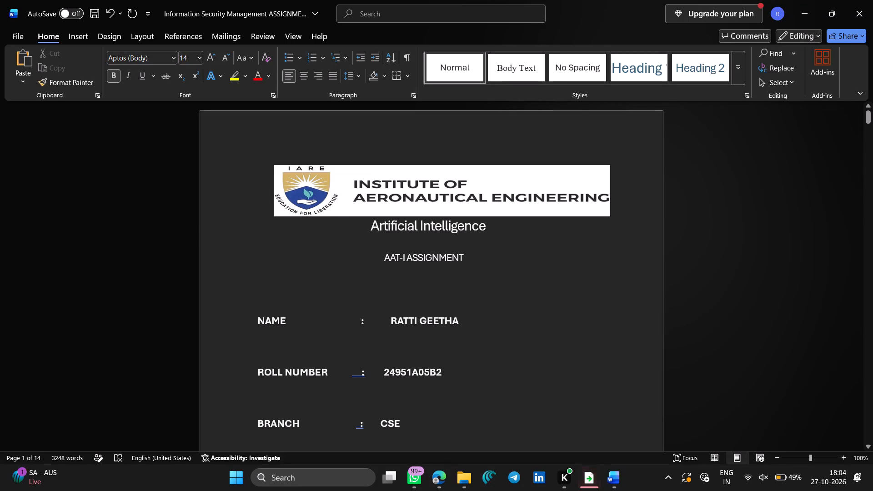
key("BackSpace")
key("BackSpace")
type("93")
Change the SECTION on the cover page to A.
scroll(457, 370, "down", 2)
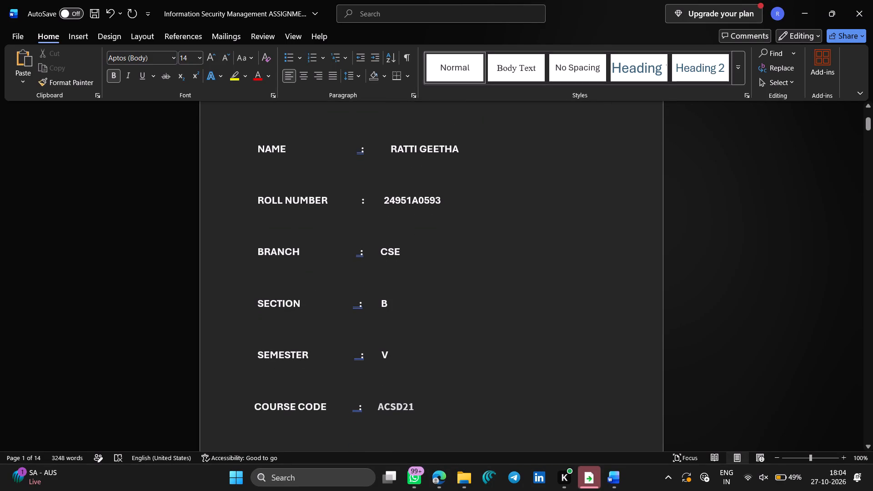
left_click(405, 301)
key("BackSpace")
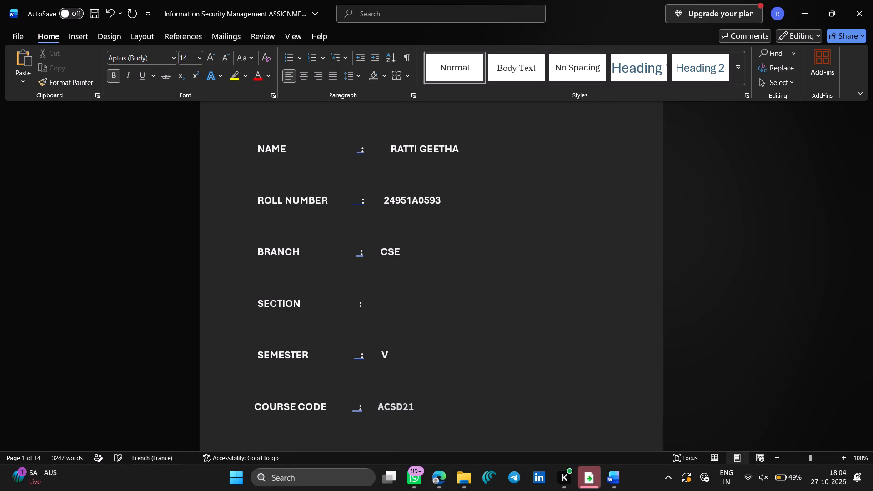
key("a")
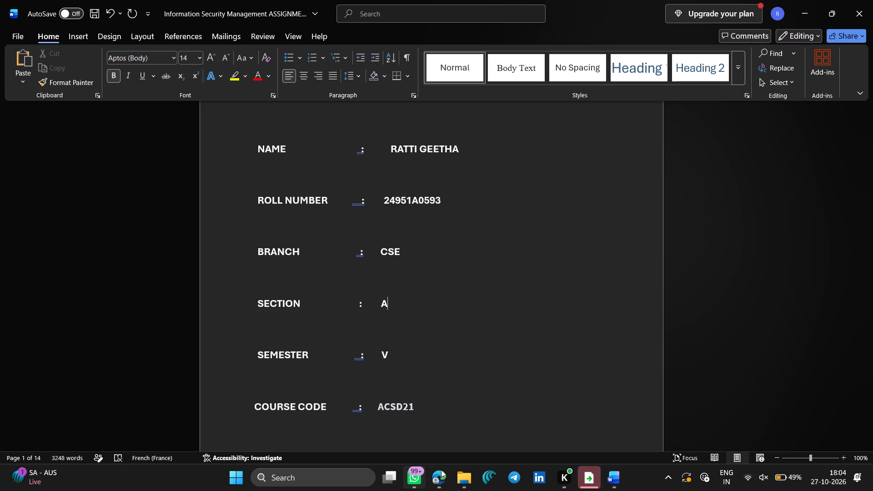
Switch to Edge, close the SADP case study PDF and retrieve the Information Security Management assignment questions on the AAT-I page.
left_click(470, 474)
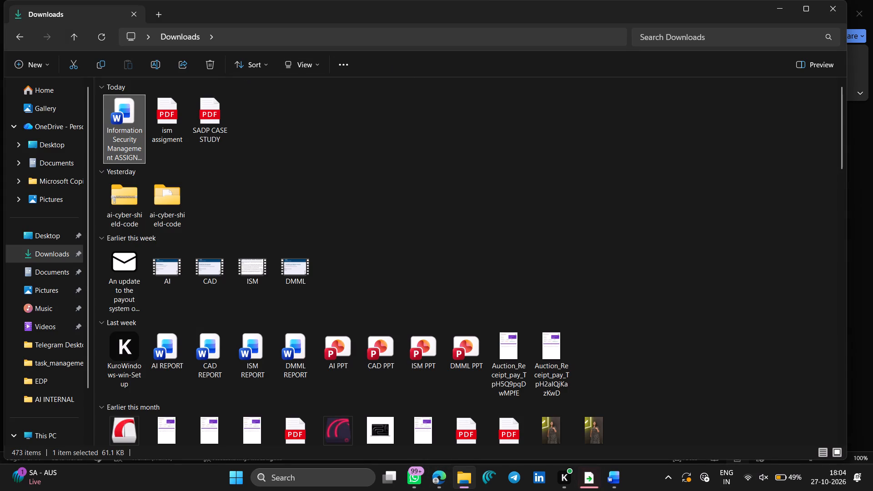
left_click(435, 471)
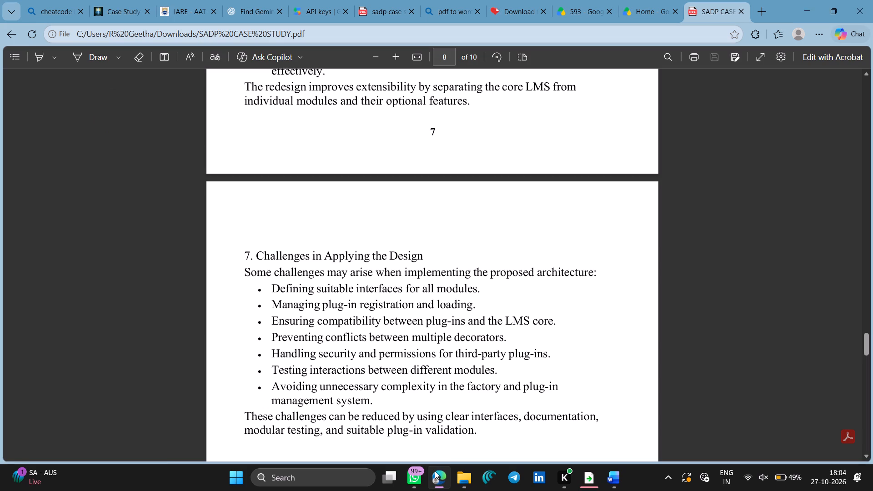
left_click(741, 10)
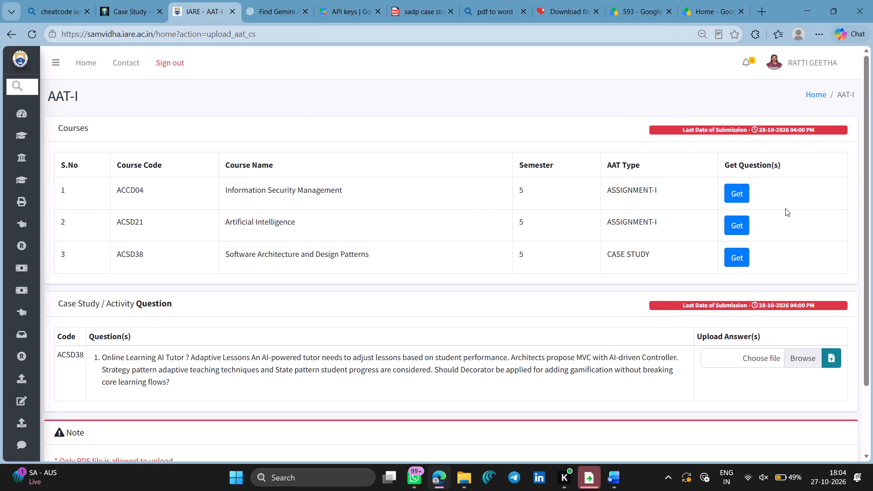
left_click(734, 191)
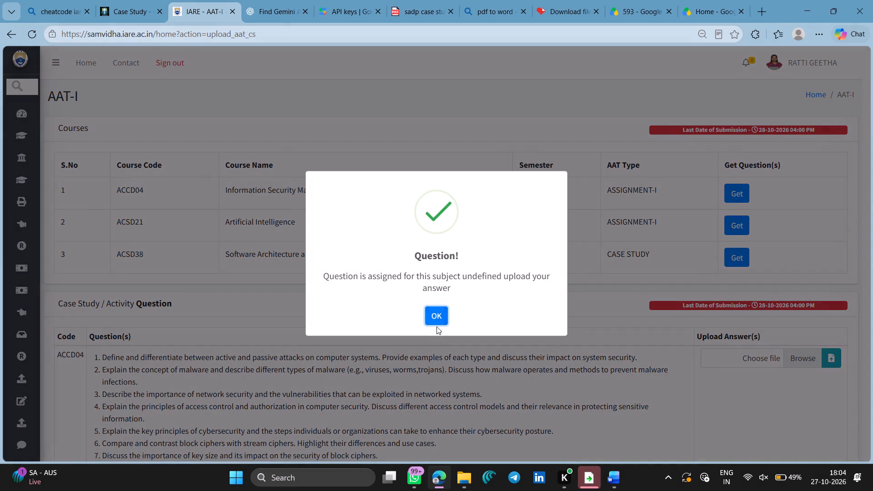
left_click(439, 317)
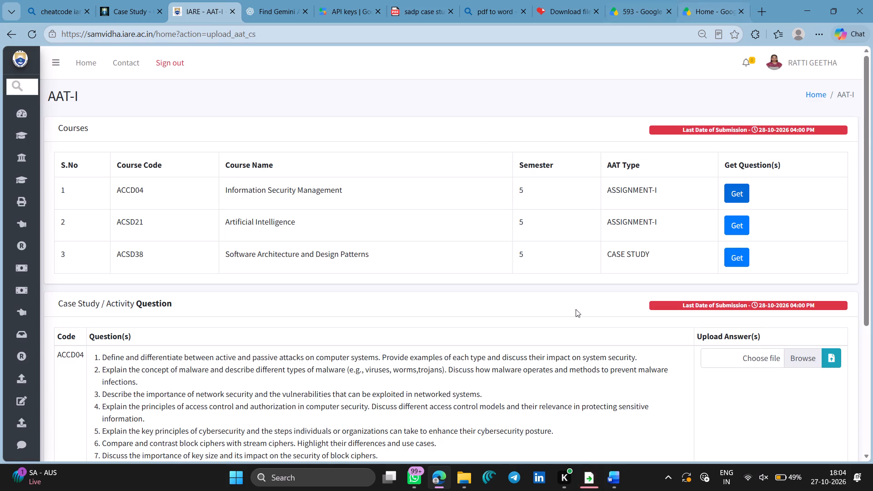
Compare the Word document's cover-page subject, course code and first question with the AAT-I course list in Edge.
left_click(619, 480)
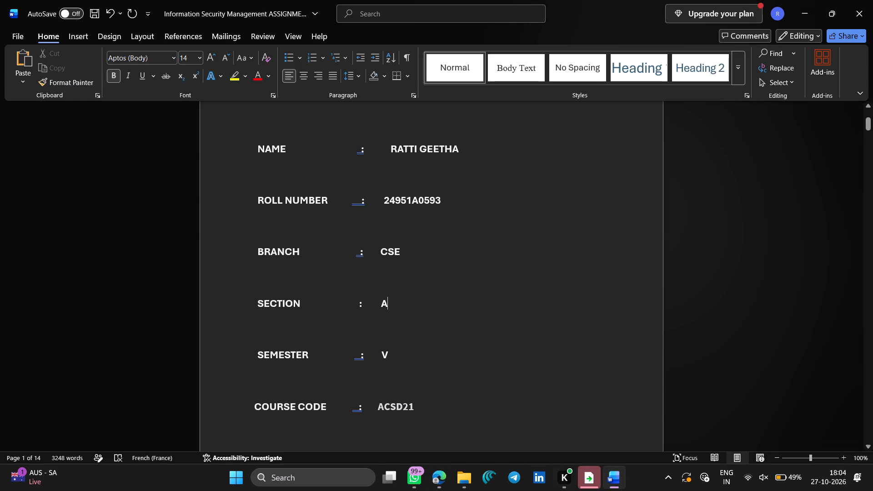
left_click(425, 406)
scroll(425, 406, "up", 6)
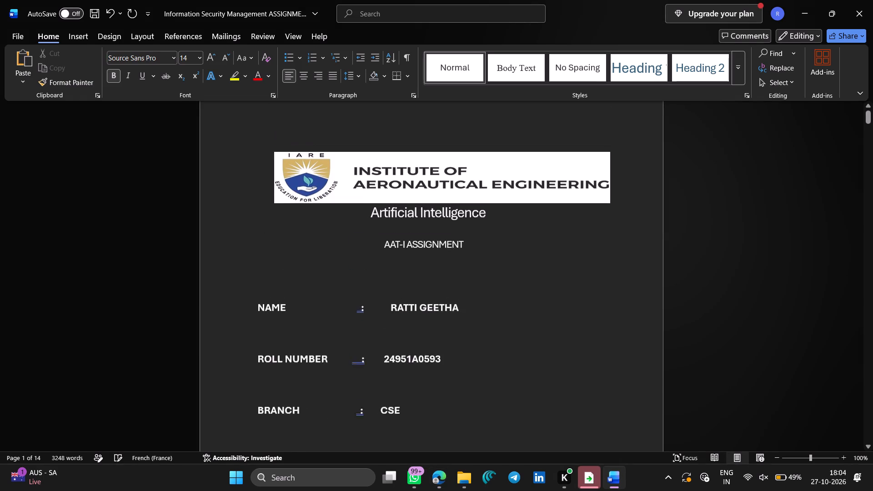
scroll(425, 406, "down", 2)
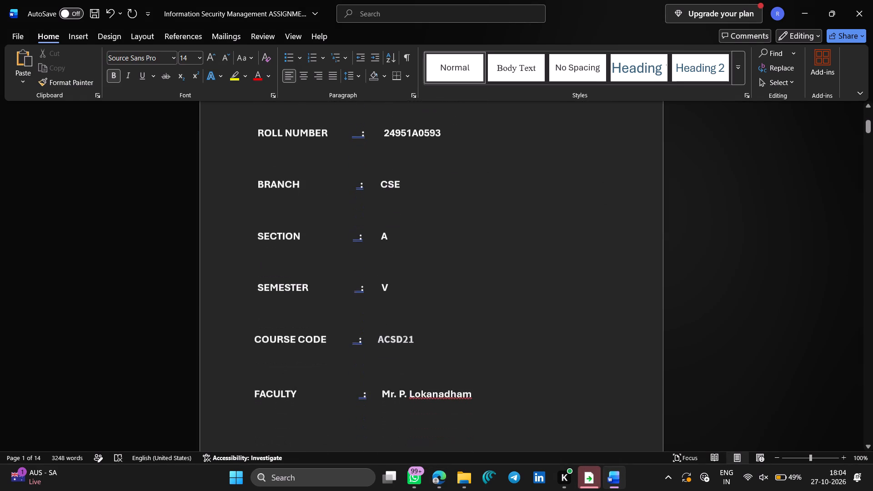
scroll(425, 406, "down", 2)
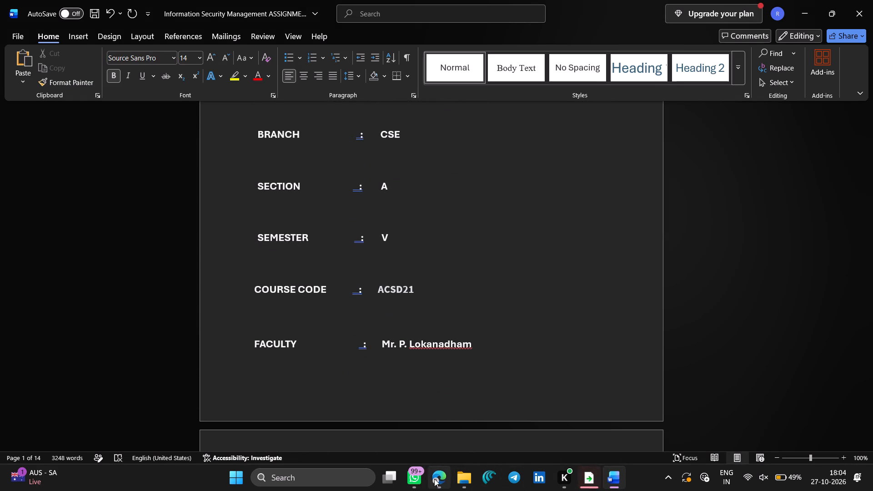
left_click(435, 479)
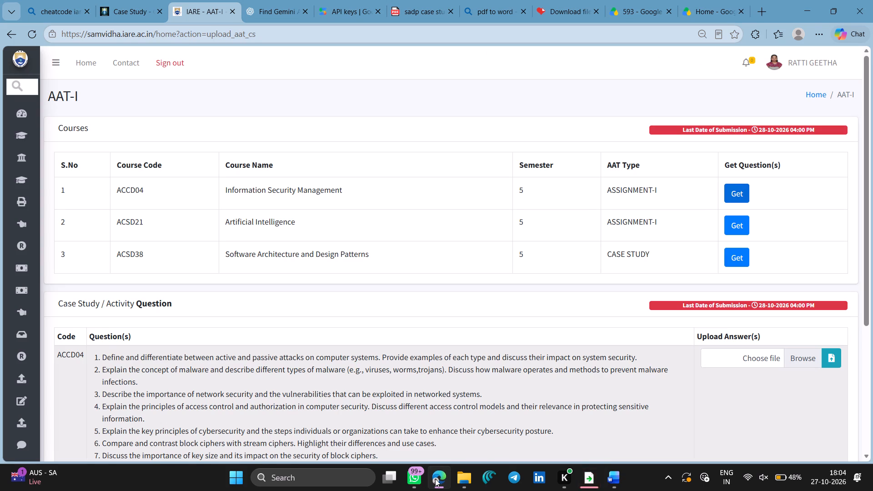
left_click(435, 479)
scroll(473, 343, "down", 1)
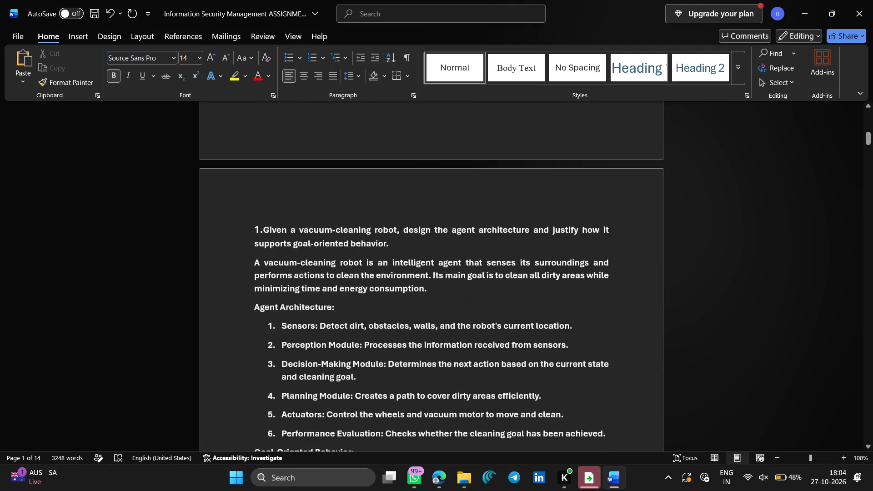
scroll(473, 343, "down", 1)
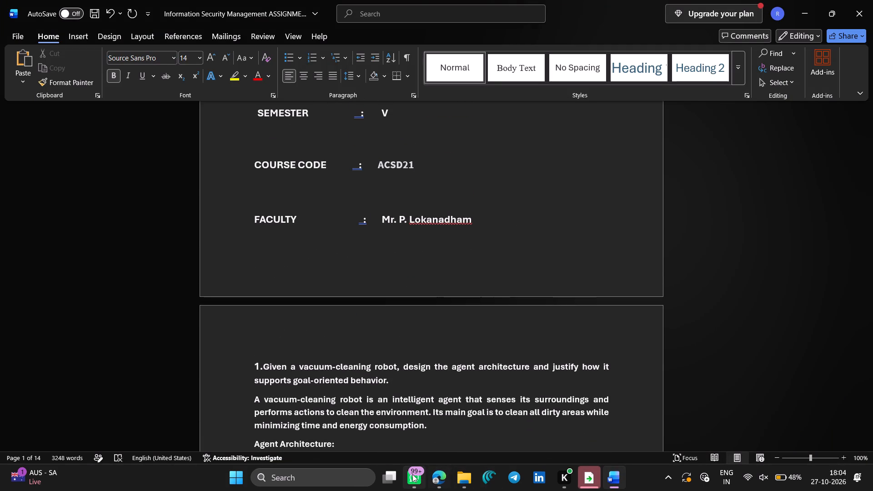
In the college portal in Edge, show the Computer Science and Engineering - V Semester (Section - A) timetable and copy the Artificial Intelligence staff member's name.
left_click(434, 474)
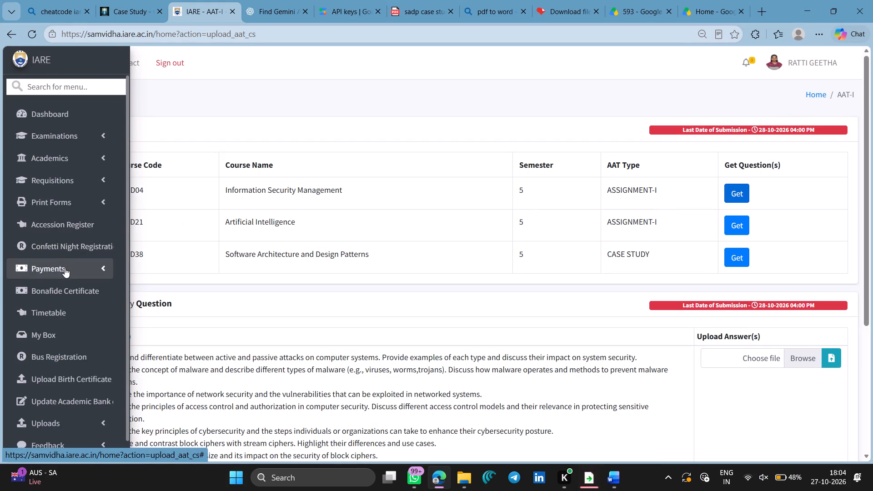
left_click(63, 306)
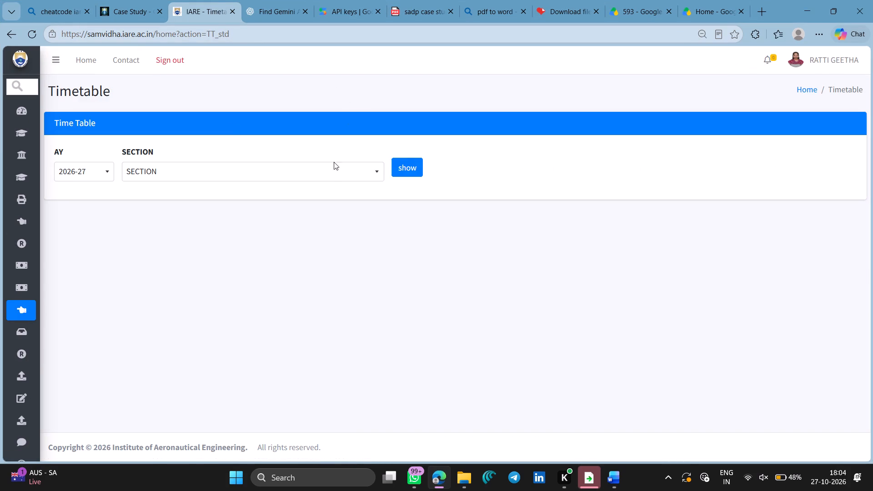
left_click(327, 175)
left_click(270, 234)
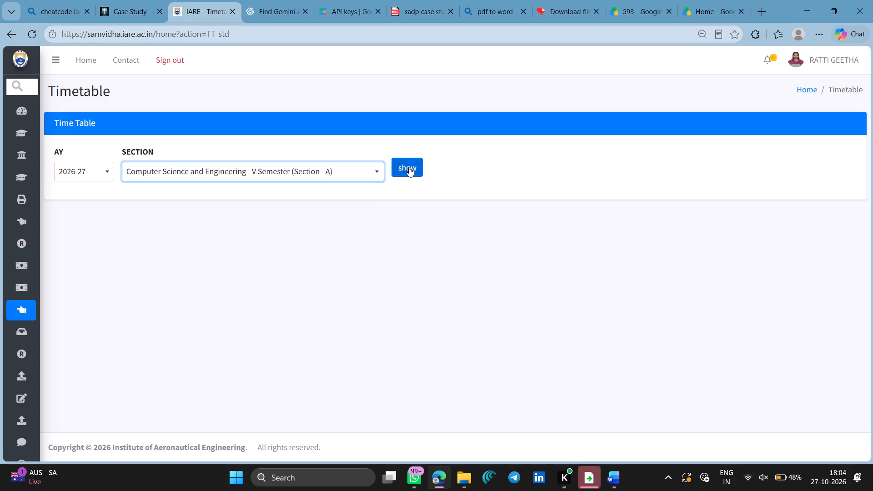
left_click(409, 167)
scroll(398, 298, "down", 8)
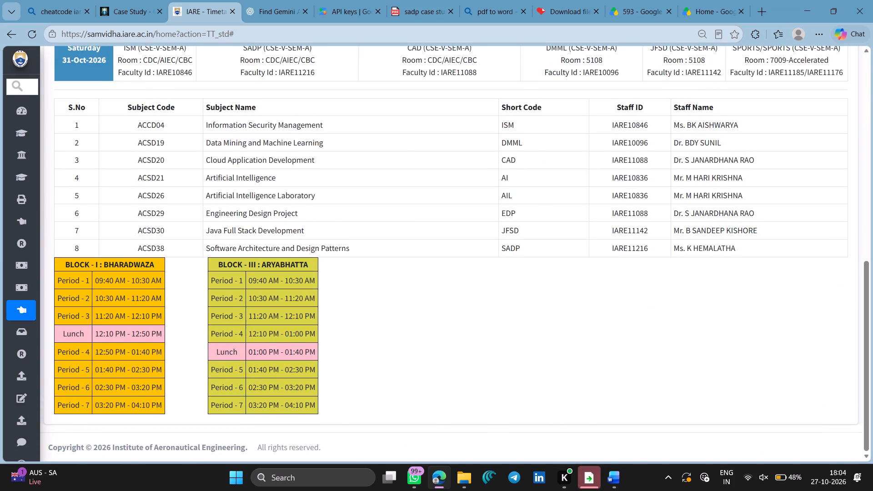
left_click_drag(674, 176, 751, 179)
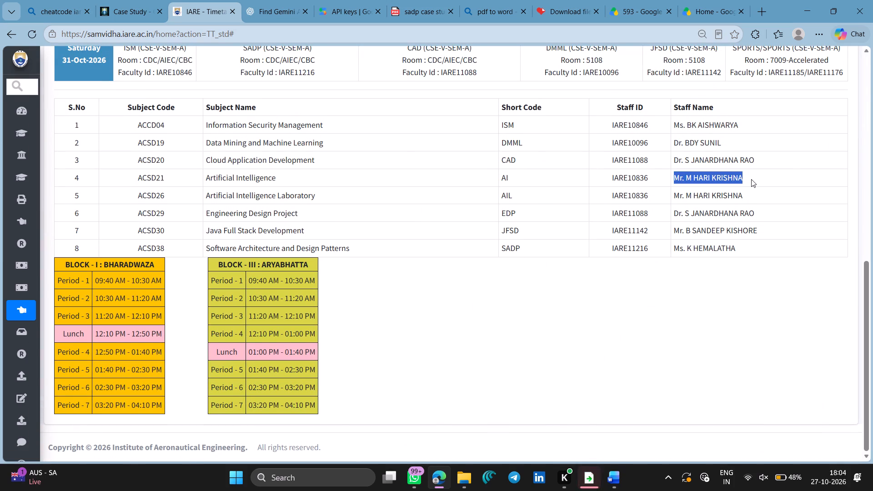
left_click_drag(751, 179, 753, 180)
key("ctrl+c")
In Word, replace the FACULTY name on the cover page with the copied Artificial Intelligence staff member's name.
left_click(611, 484)
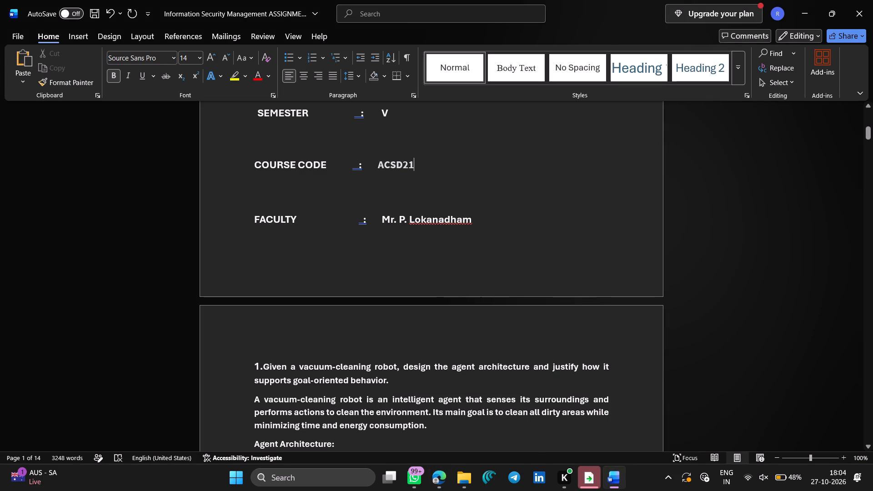
left_click_drag(381, 219, 429, 222)
left_click(459, 221)
key("ctrl+v")
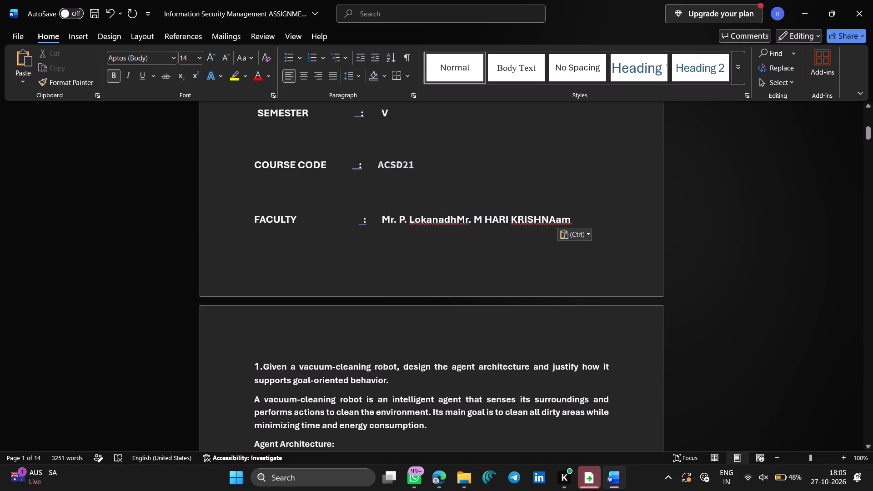
left_click(580, 216)
key("BackSpace")
key("BackSpace")
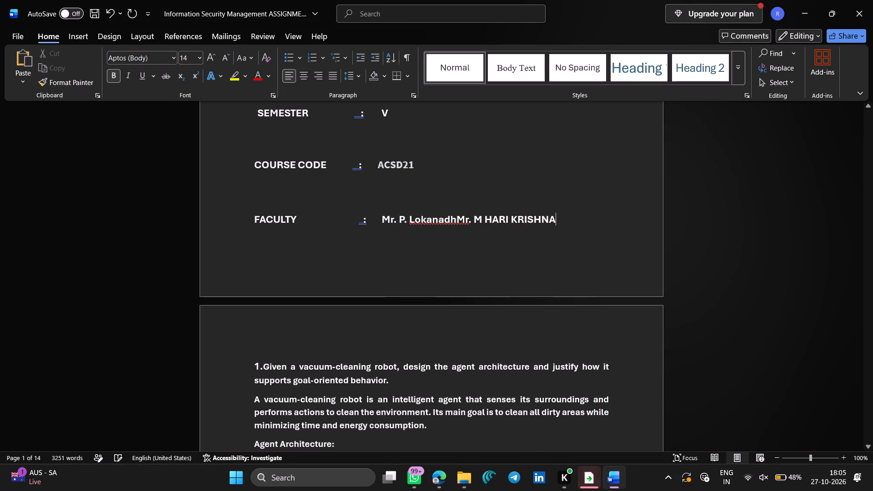
left_click(457, 218)
key("BackSpace")
type("===")
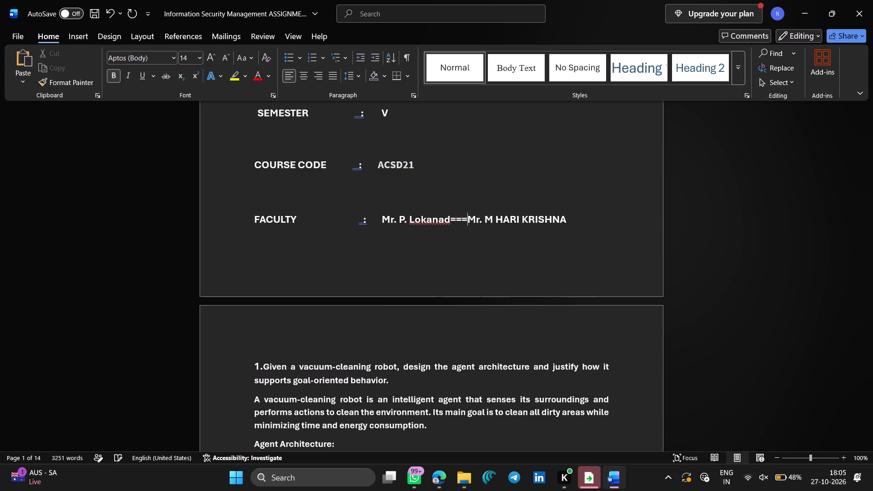
key("BackSpace")
key("BackSpace")
key("BackSpace")
key("BackSpace")
key("BackSpace")
key("BackSpace")
key("BackSpace")
key("BackSpace")
key("BackSpace")
key("BackSpace")
key("BackSpace")
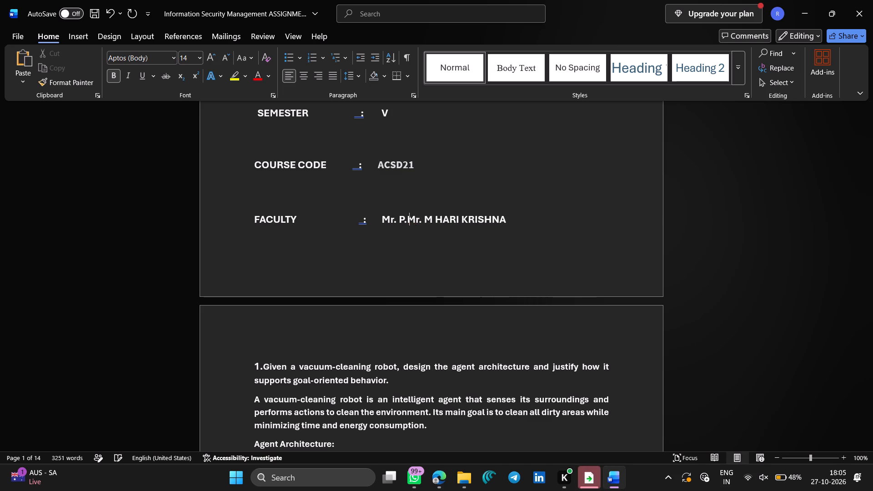
key("BackSpace")
key("BackSpace")
key("BackSpace")
key("BackSpace")
key("BackSpace")
key("BackSpace")
key("BackSpace")
key("BackSpace")
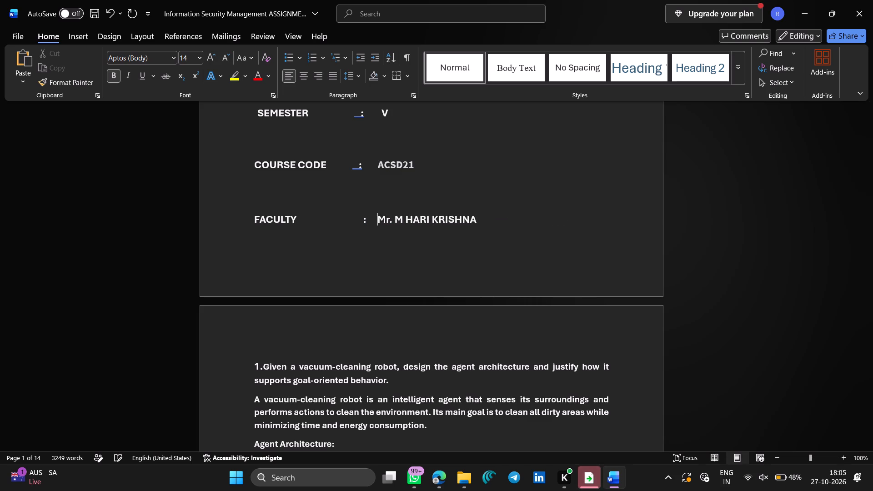
scroll(457, 218, "down", 4)
scroll(457, 218, "up", 1)
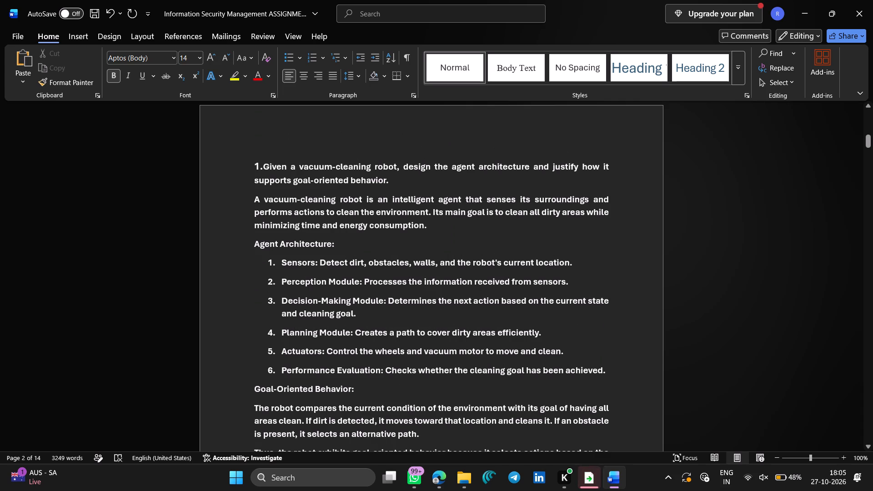
left_click(433, 480)
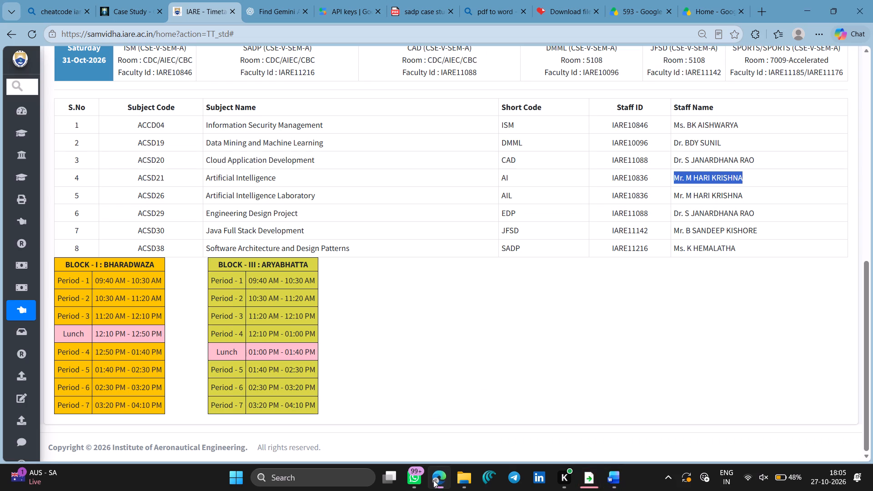
scroll(53, 345, "down", 6)
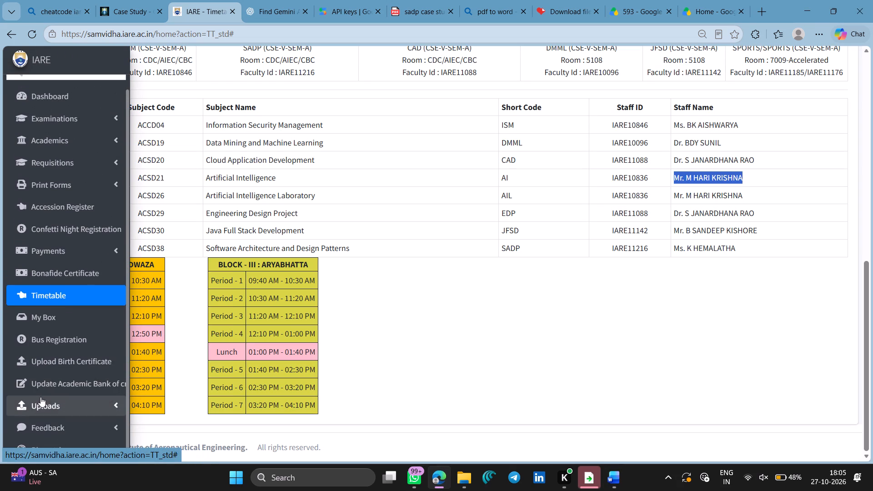
left_click(40, 397)
scroll(40, 397, "down", 9)
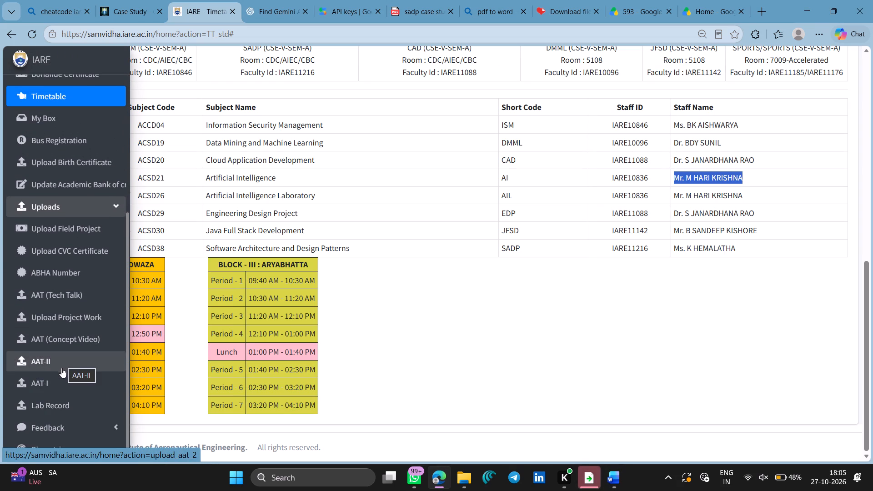
left_click(57, 383)
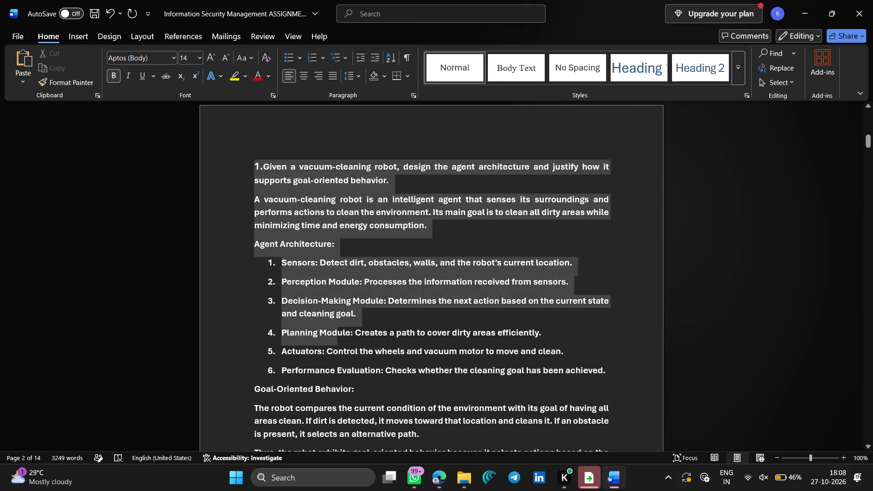
left_click_drag(388, 436, 414, 480)
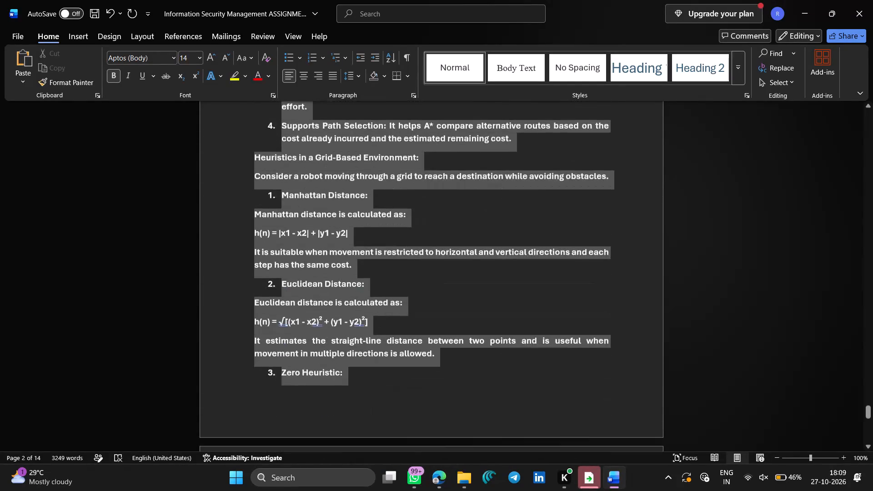
left_click_drag(414, 480, 460, 324)
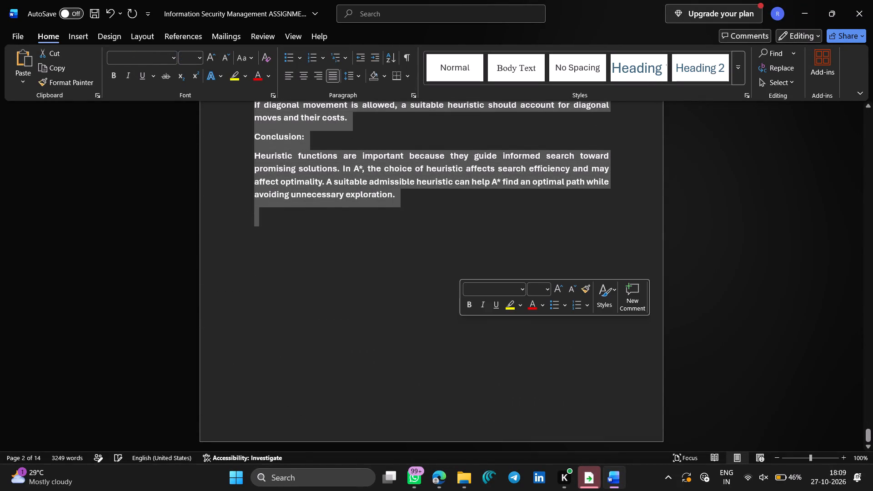
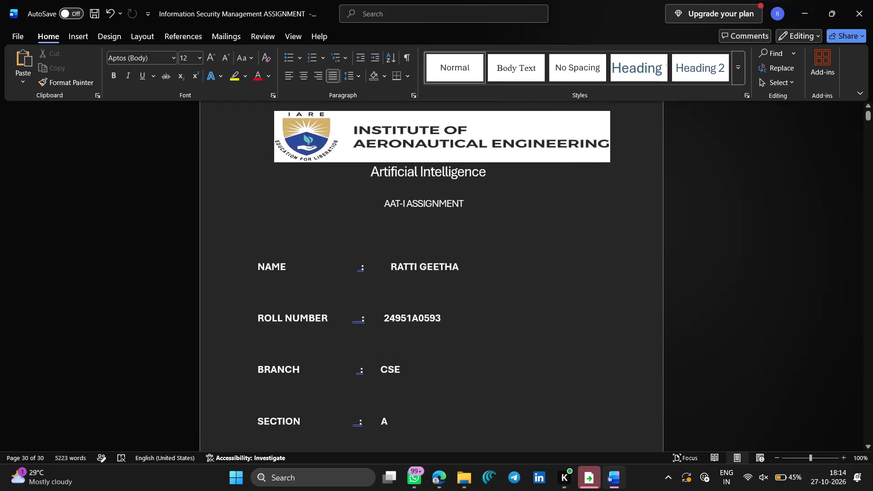
Look through the pasted answers to questions 1 to 3 below the cover page to check their content and formatting.
scroll(460, 324, "down", 1)
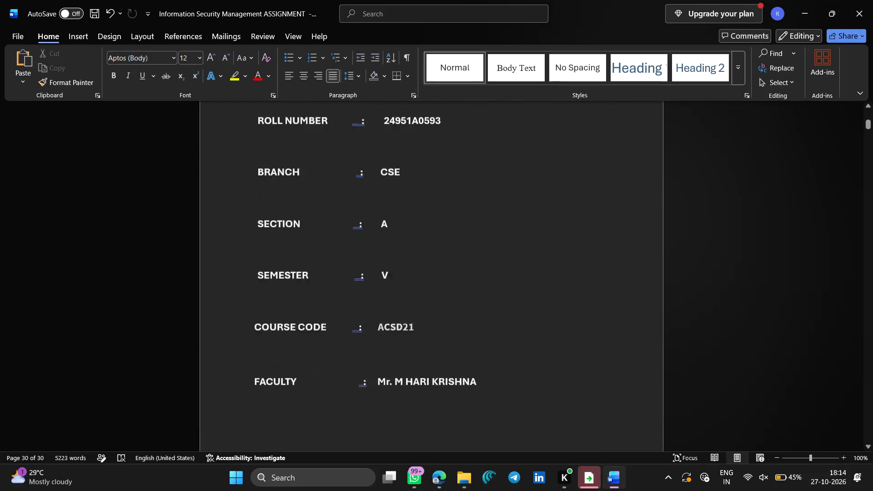
scroll(460, 324, "down", 6)
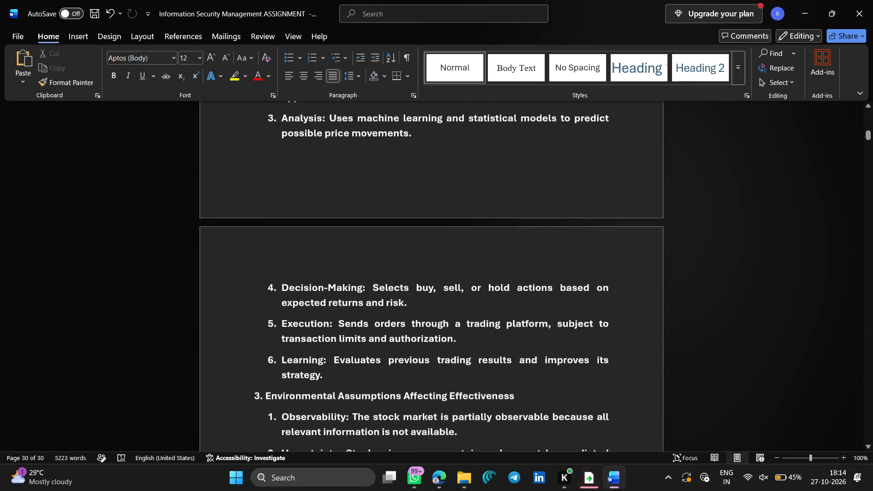
scroll(460, 324, "down", 5)
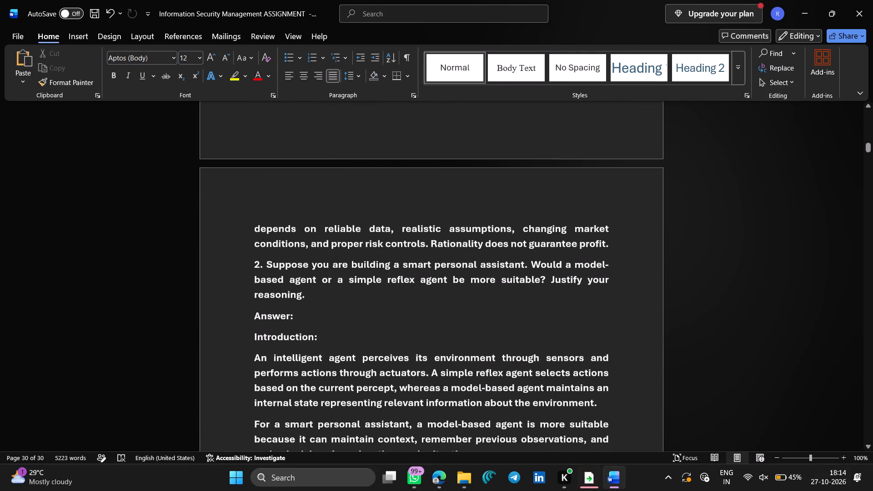
scroll(460, 324, "down", 3)
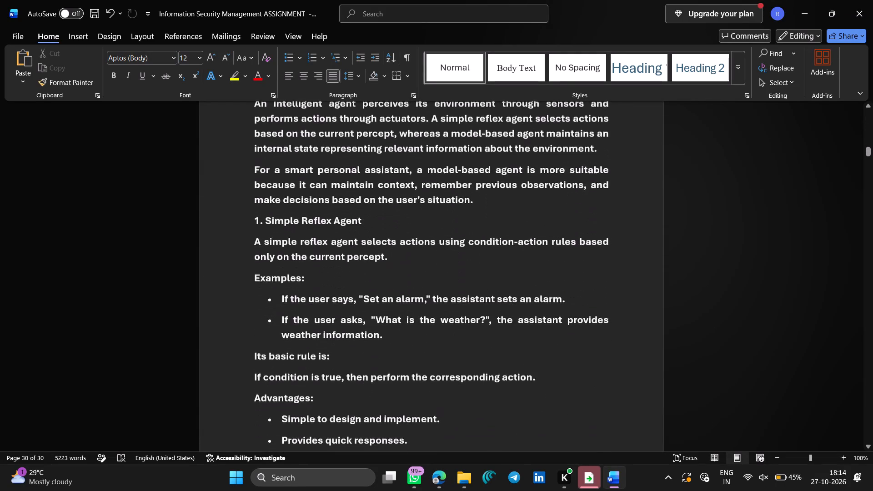
scroll(460, 324, "down", 10)
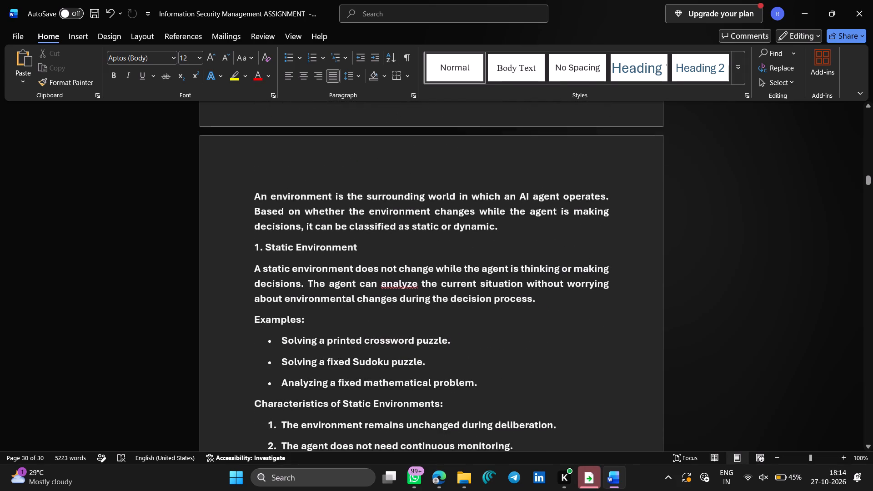
scroll(460, 324, "up", 20)
scroll(460, 324, "up", 17)
Remove the bold from question 1's stock market trading answer, from its Introduction heading through the end of its Conclusion.
scroll(460, 324, "down", 6)
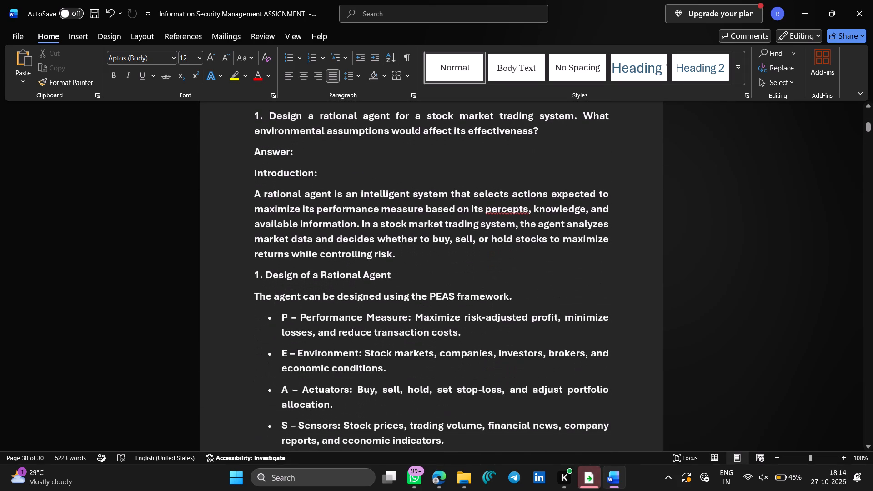
scroll(460, 324, "down", 1)
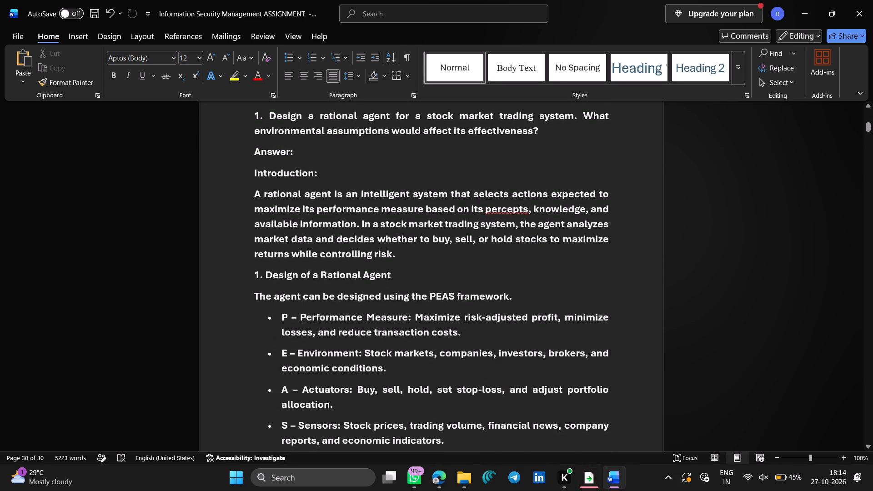
scroll(258, 188, "down", 1)
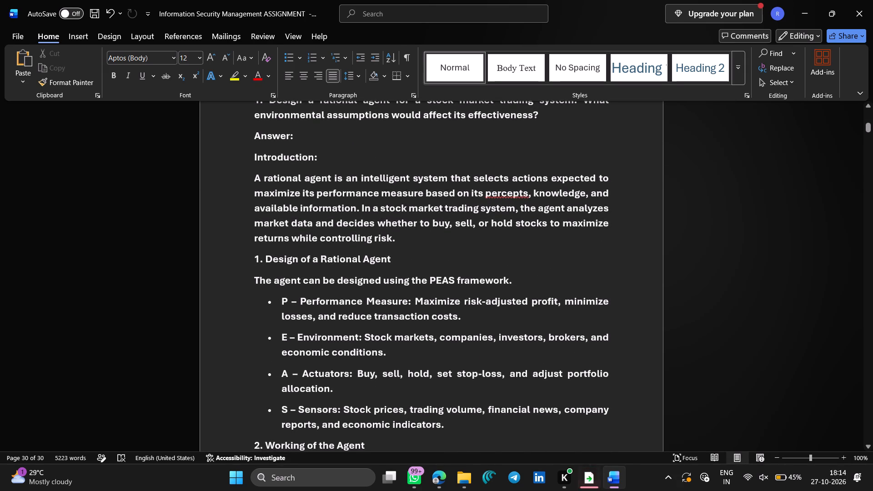
left_click_drag(253, 156, 403, 412)
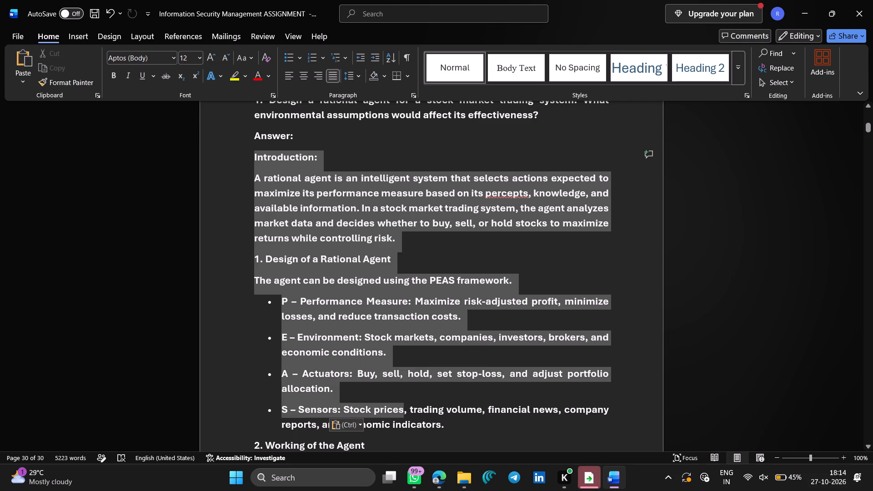
left_click_drag(403, 412, 410, 448)
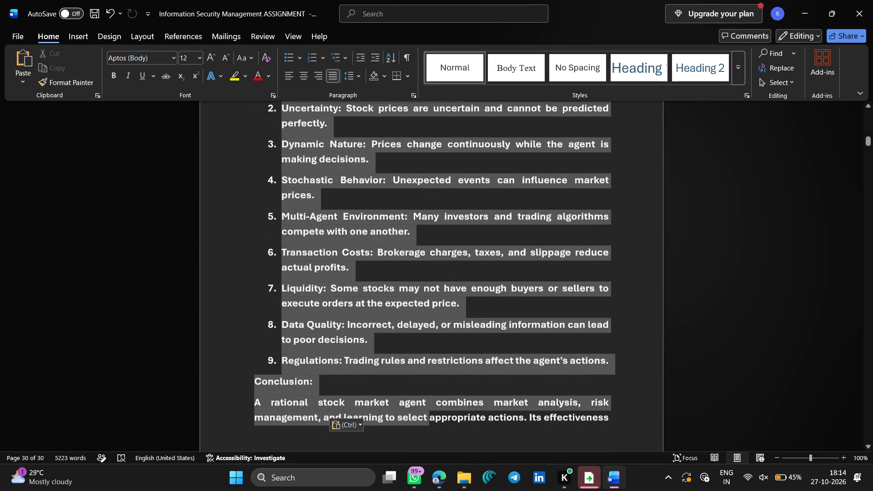
left_click_drag(410, 448, 484, 438)
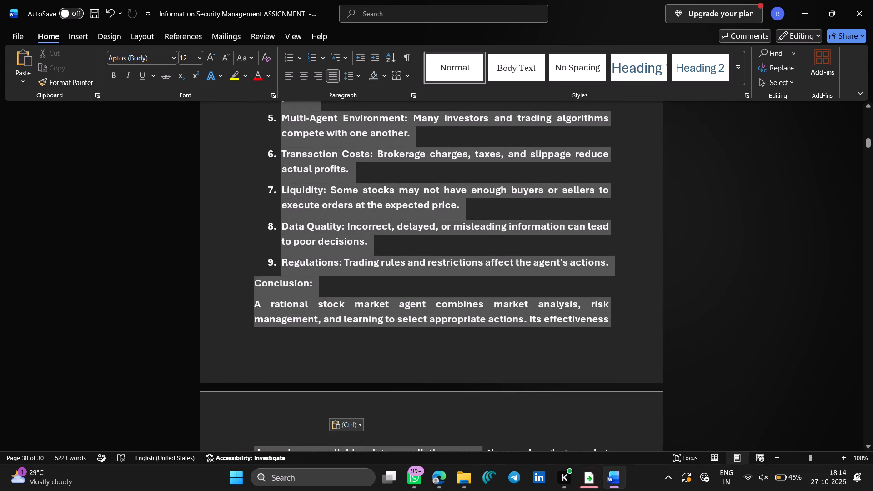
left_click_drag(484, 438, 625, 389)
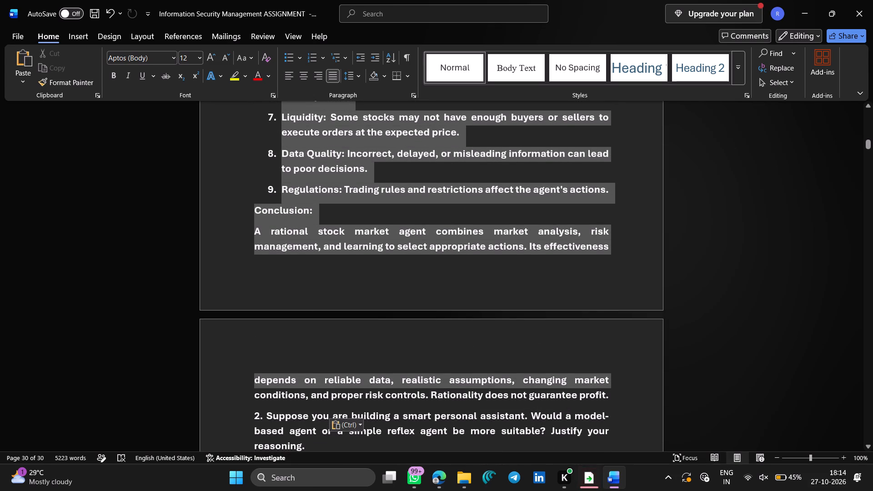
left_click_drag(625, 389, 615, 395)
left_click(622, 379)
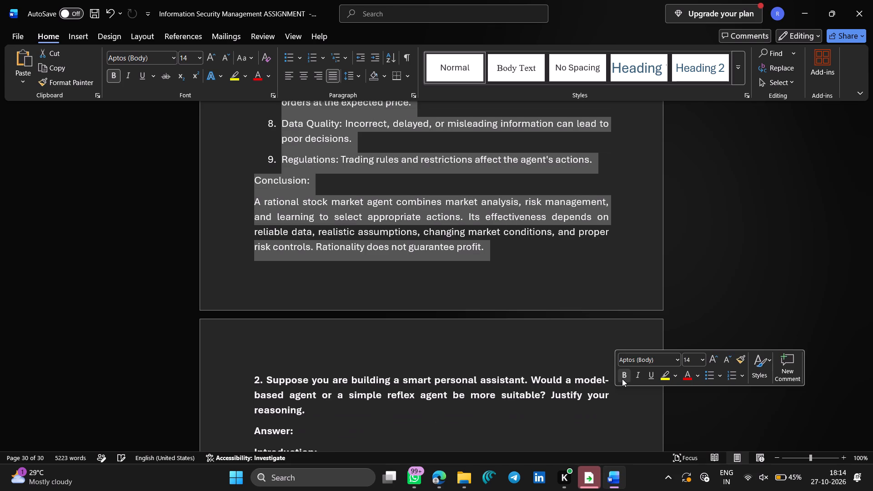
Remove the bold from question 2's smart personal assistant answer, from its Introduction heading through the end of its Conclusion.
scroll(316, 367, "down", 2)
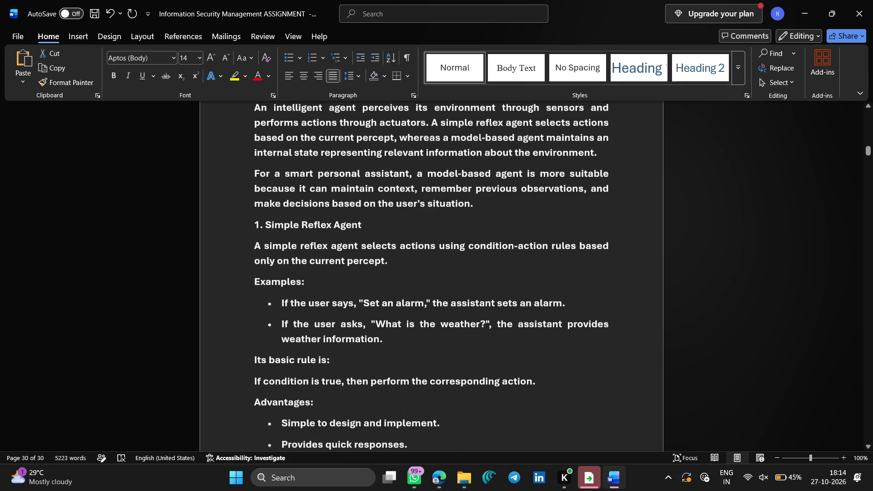
scroll(412, 338, "up", 1)
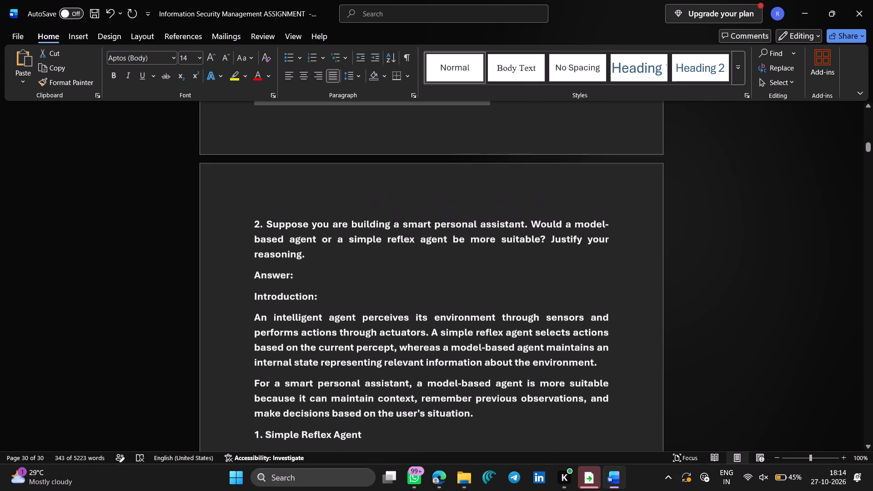
left_click_drag(255, 298, 315, 392)
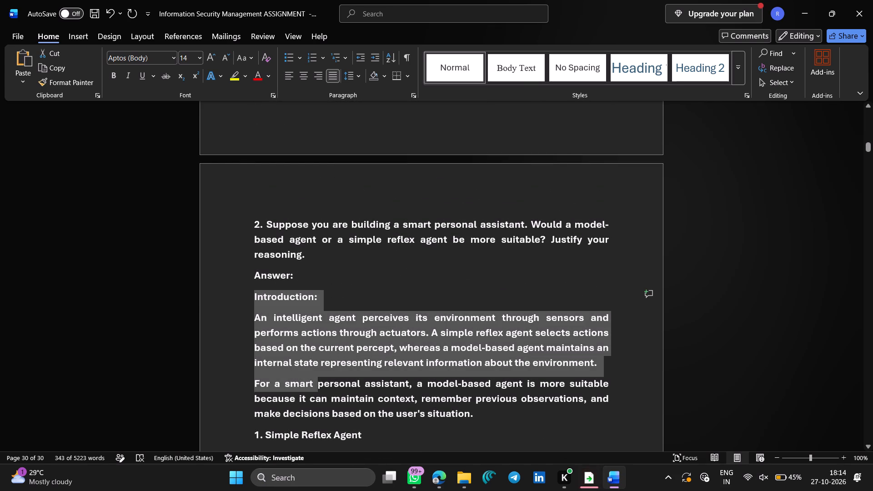
left_click_drag(315, 392, 358, 449)
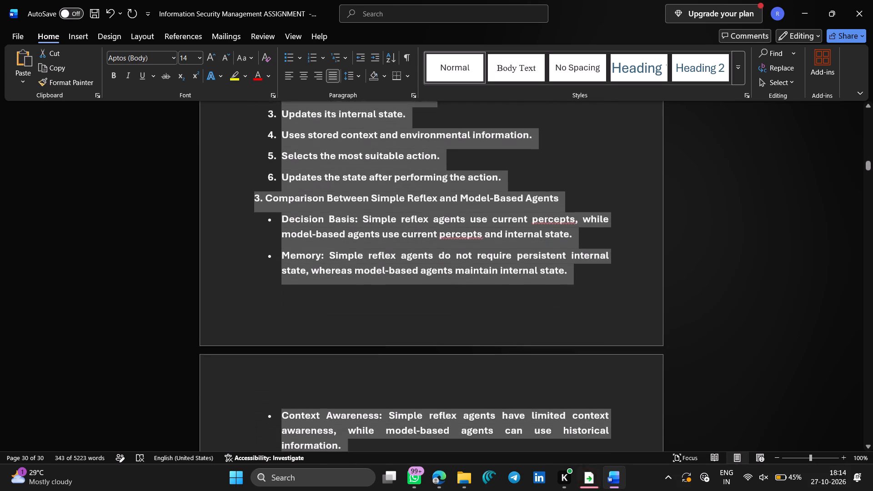
left_click_drag(358, 449, 381, 440)
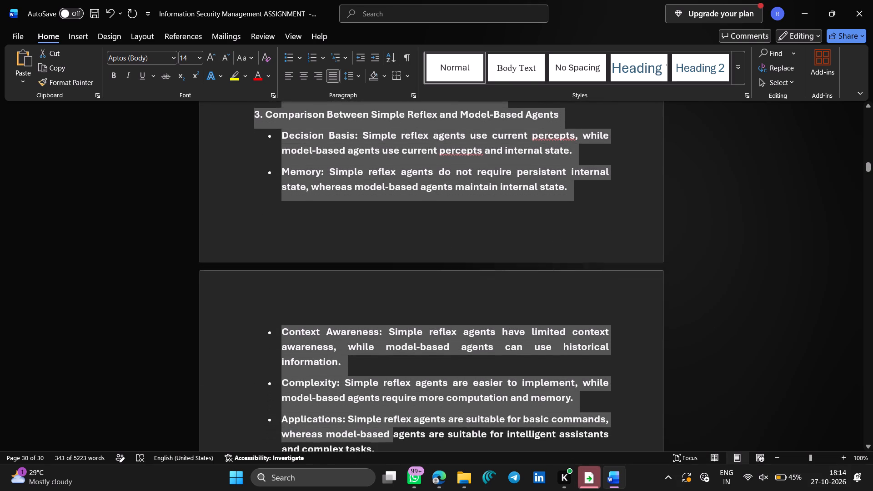
left_click_drag(381, 440, 377, 454)
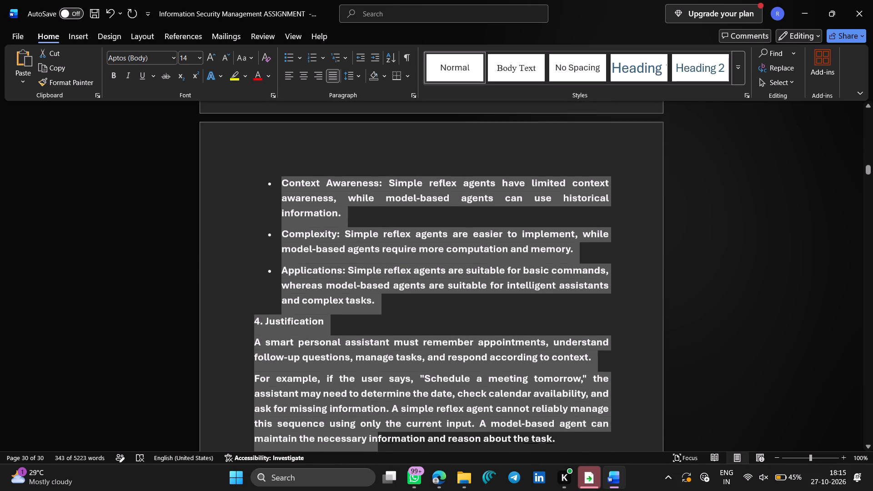
left_click_drag(377, 454, 371, 432)
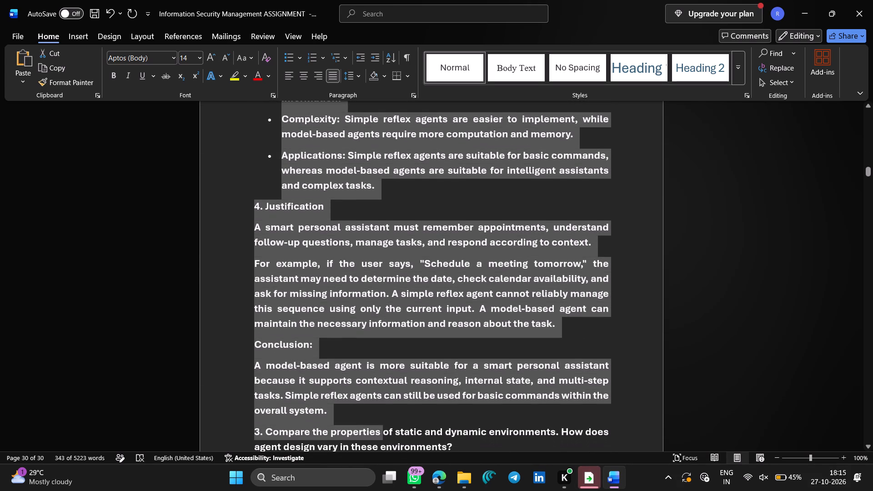
left_click_drag(371, 432, 339, 408)
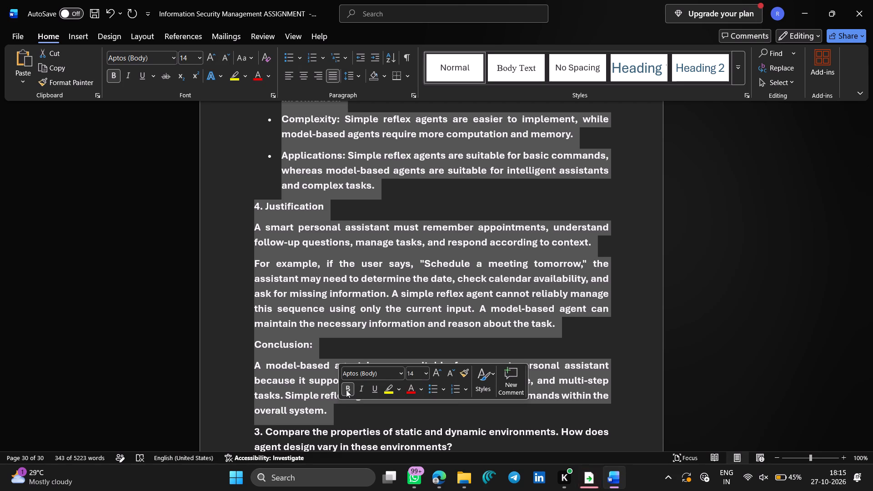
left_click(346, 390)
left_click(378, 315)
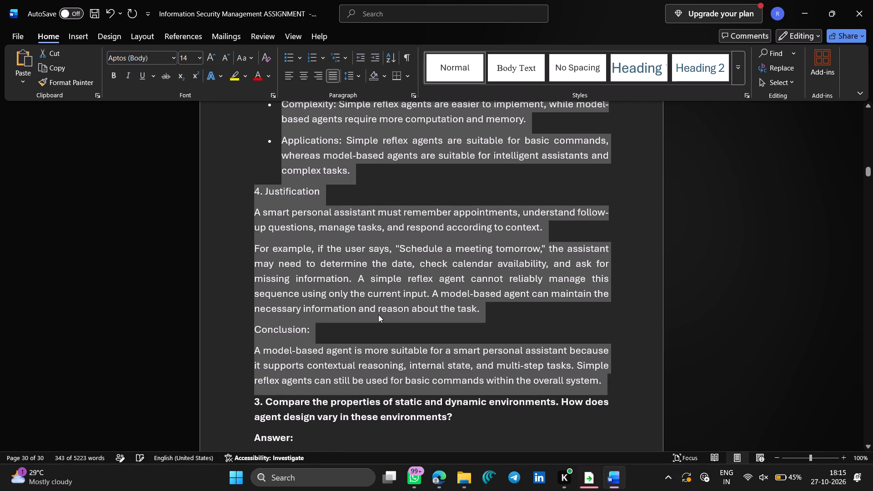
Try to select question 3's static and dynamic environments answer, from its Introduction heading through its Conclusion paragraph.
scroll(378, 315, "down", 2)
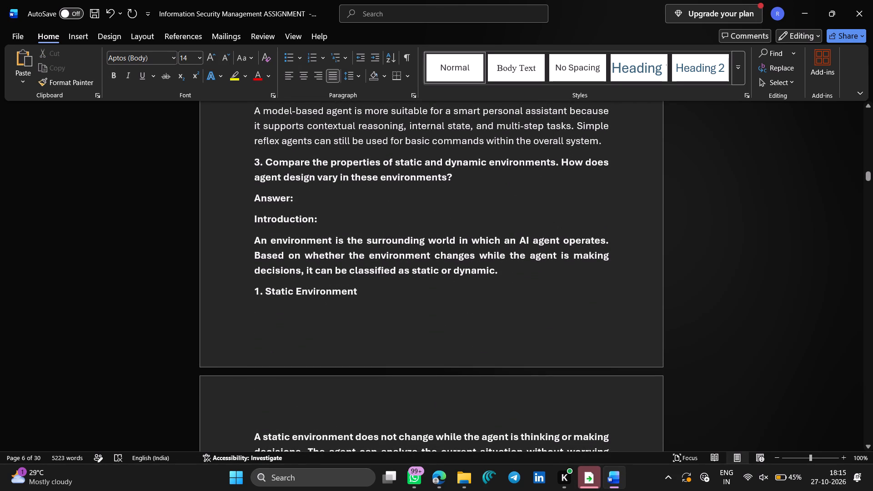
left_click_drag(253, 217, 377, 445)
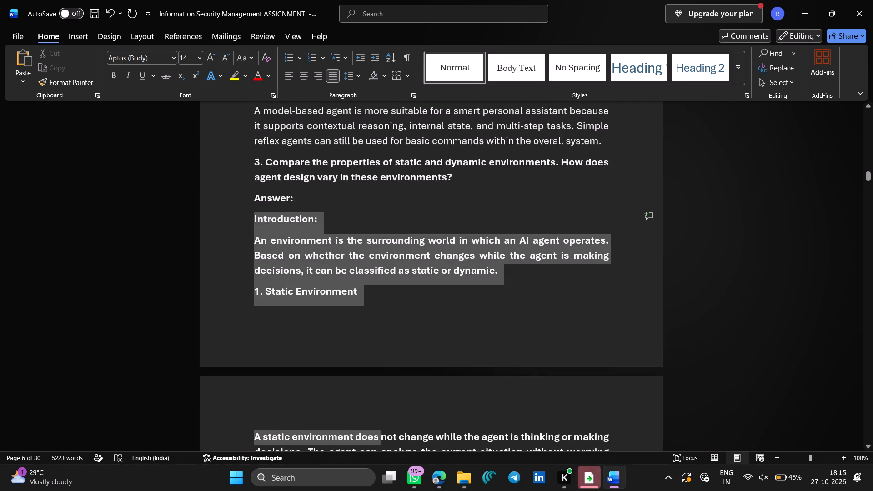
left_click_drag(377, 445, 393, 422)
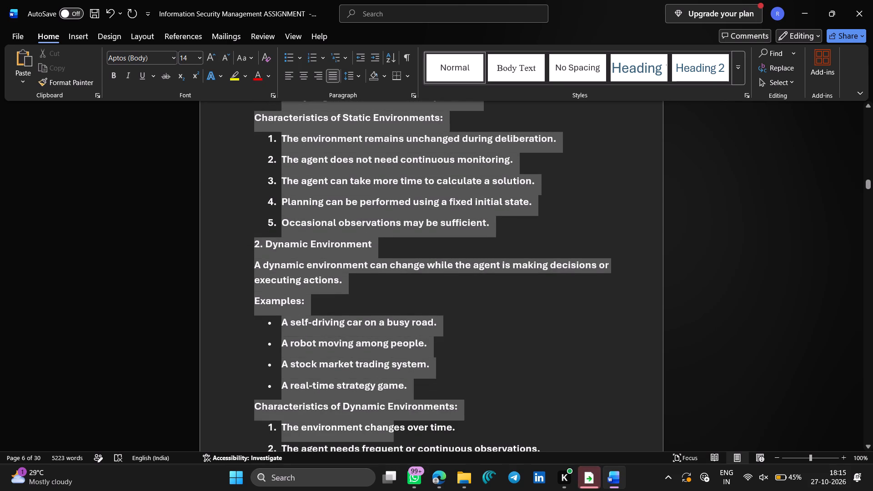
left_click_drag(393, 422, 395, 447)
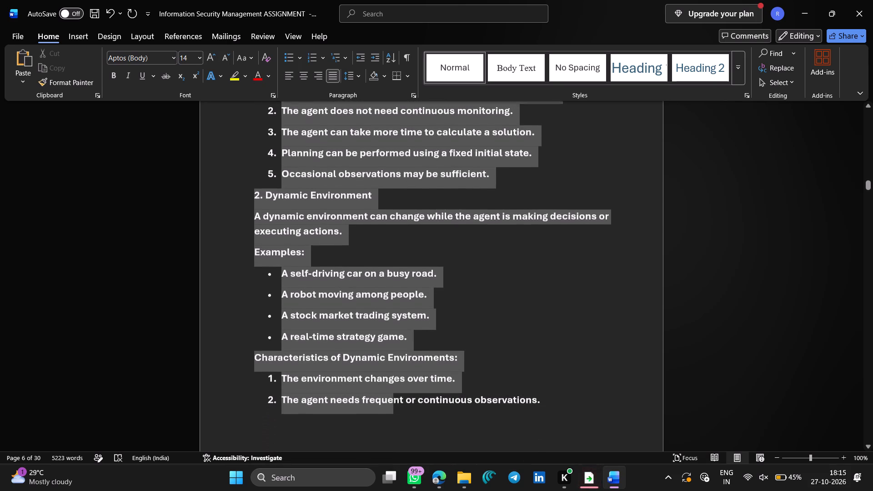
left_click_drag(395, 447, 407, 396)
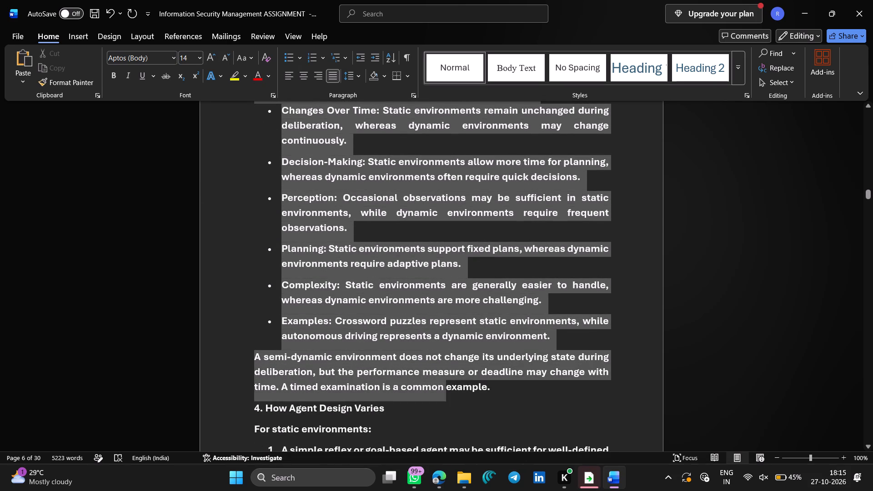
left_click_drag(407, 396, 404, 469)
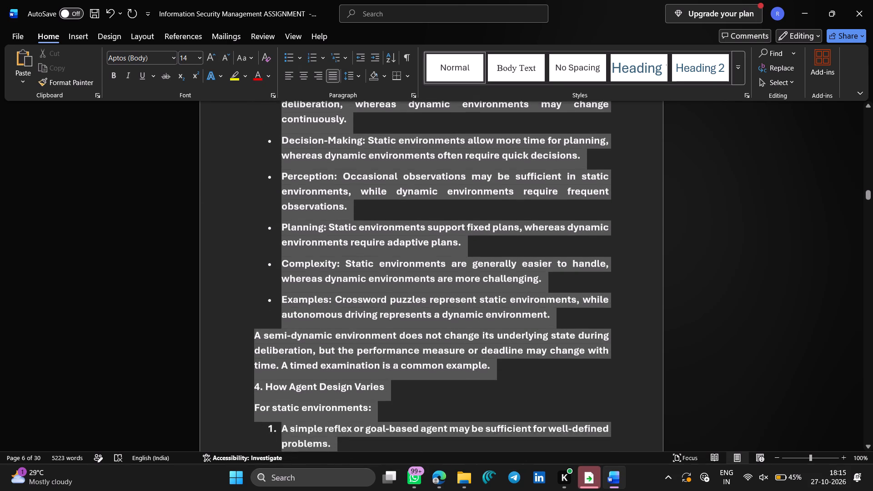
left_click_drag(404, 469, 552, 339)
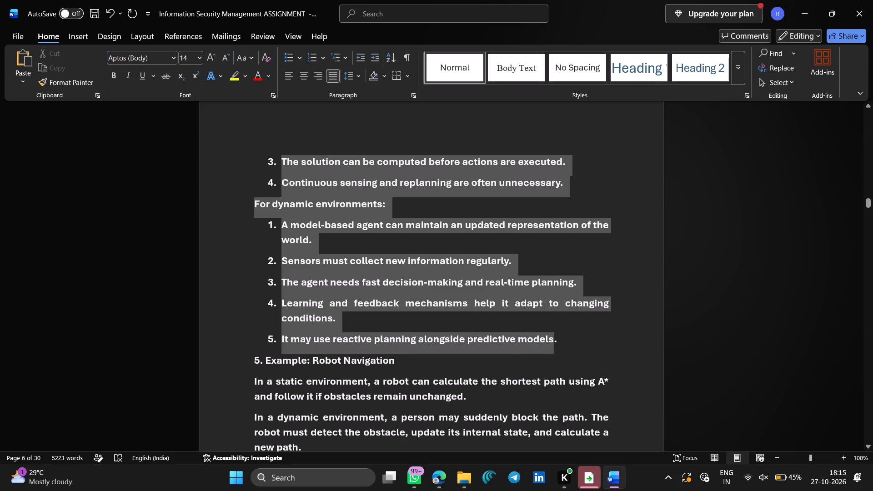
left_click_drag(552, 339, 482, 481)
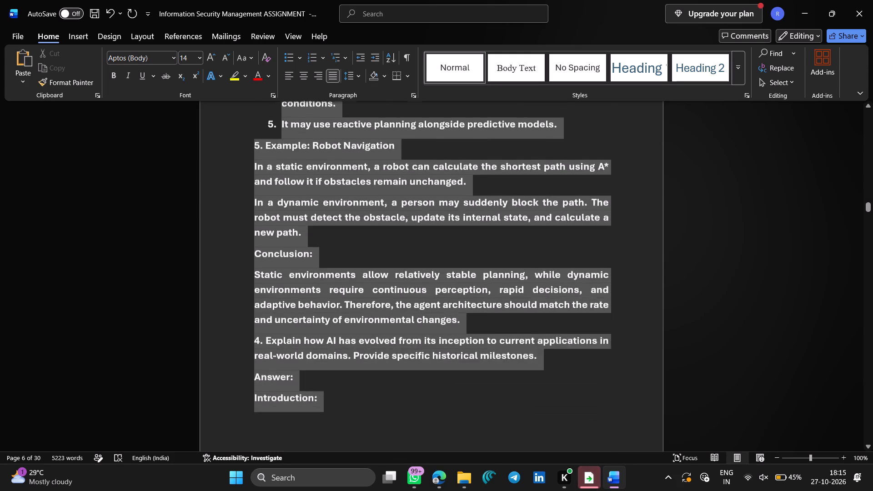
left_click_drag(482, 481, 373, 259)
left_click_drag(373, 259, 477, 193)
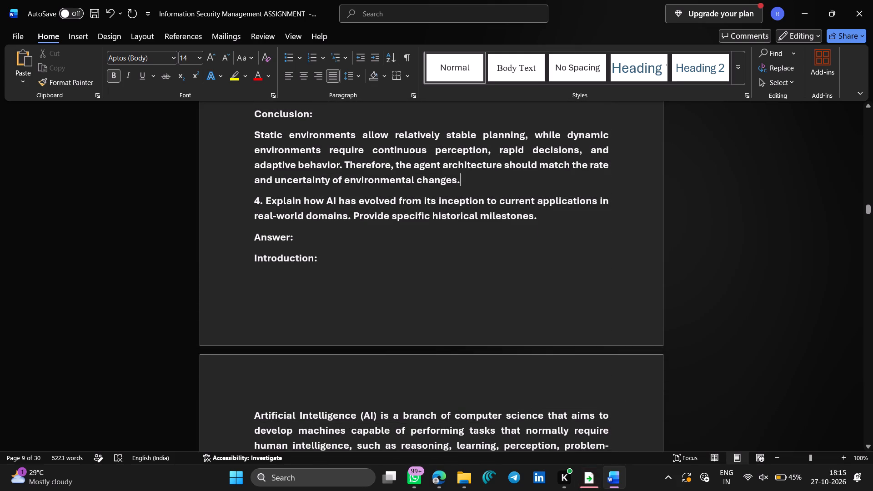
Go back to the Introduction of question 3's answer to remove the bold from the answer text.
scroll(467, 194, "up", 5)
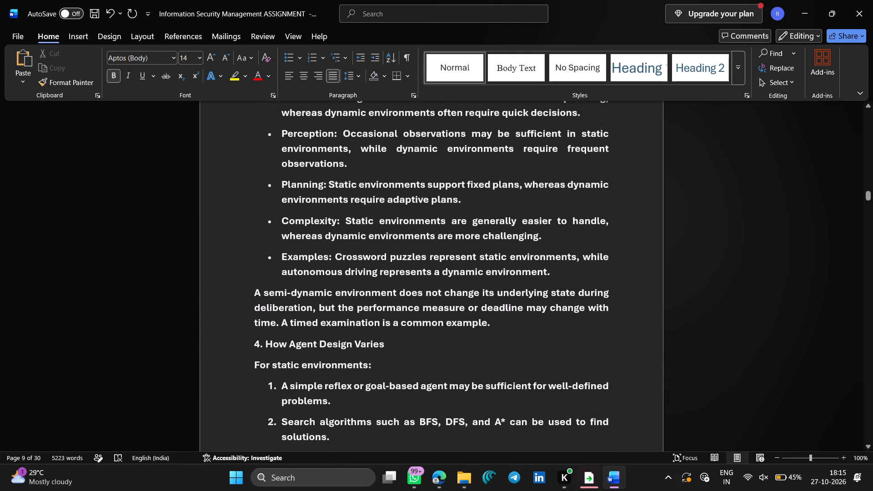
scroll(467, 194, "up", 2)
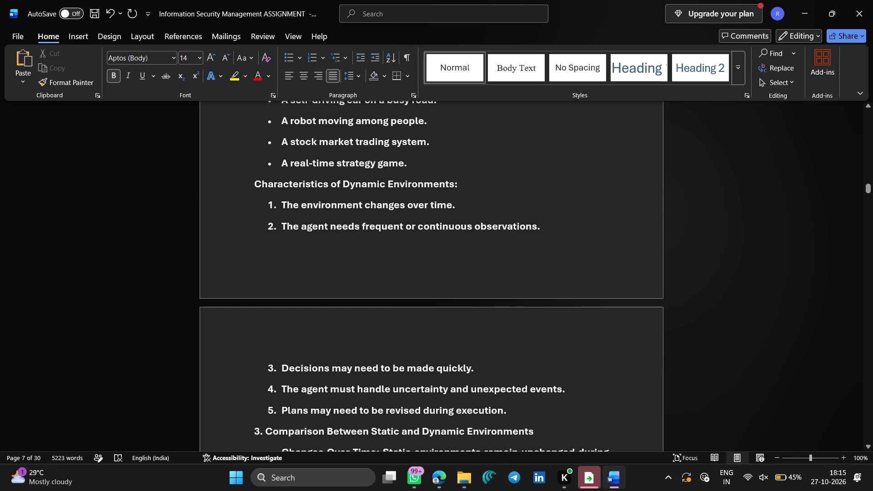
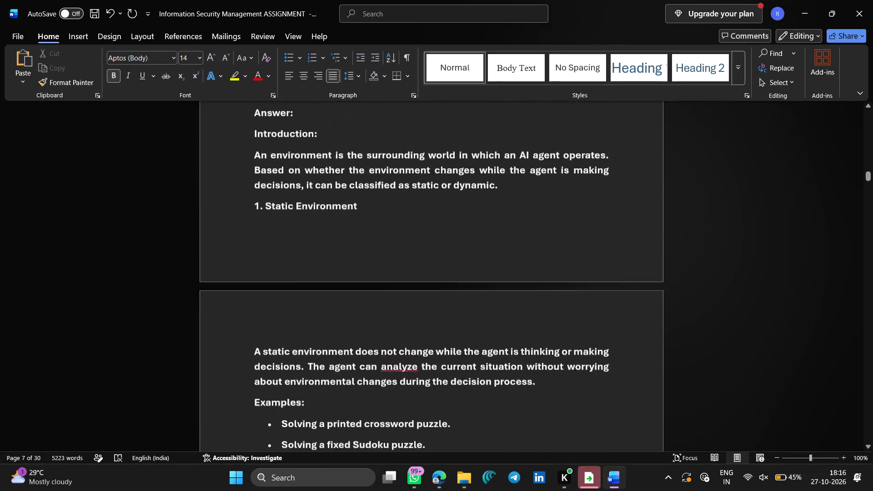
Remove the bold from question 3's static and dynamic environments answer, from its Introduction heading through the end of its Conclusion.
scroll(448, 209, "up", 17)
scroll(446, 210, "down", 6)
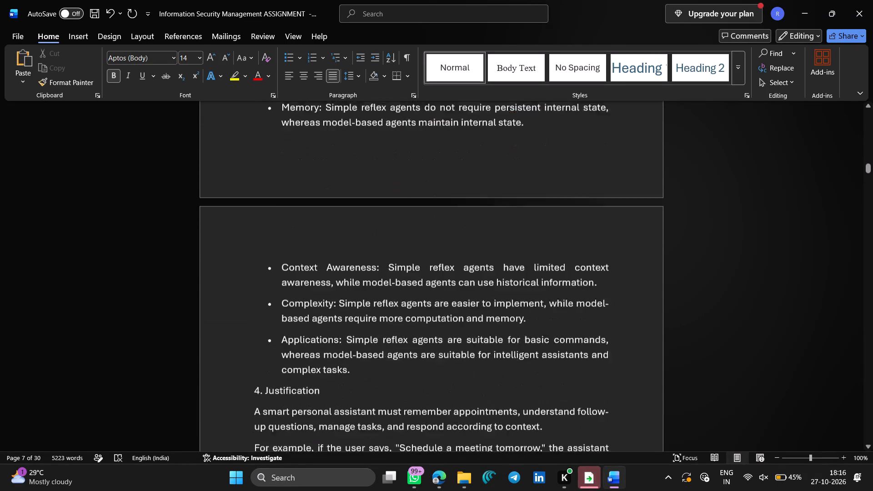
scroll(446, 210, "down", 13)
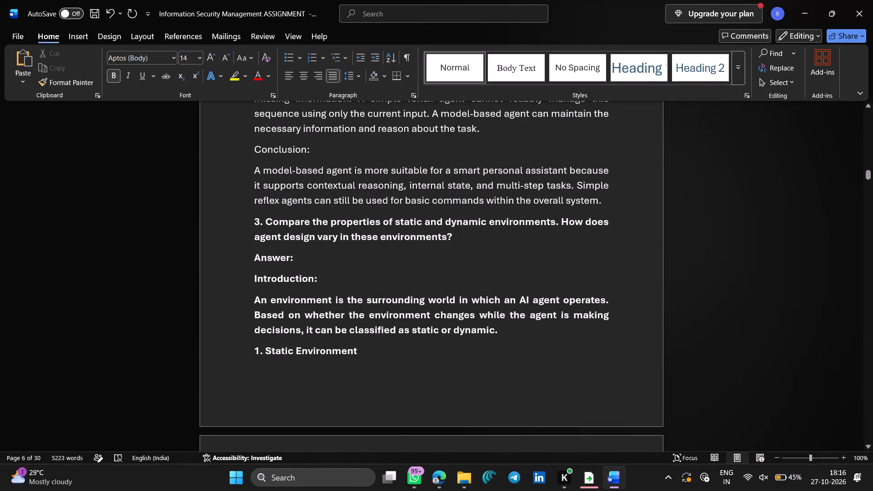
left_click_drag(254, 272, 356, 473)
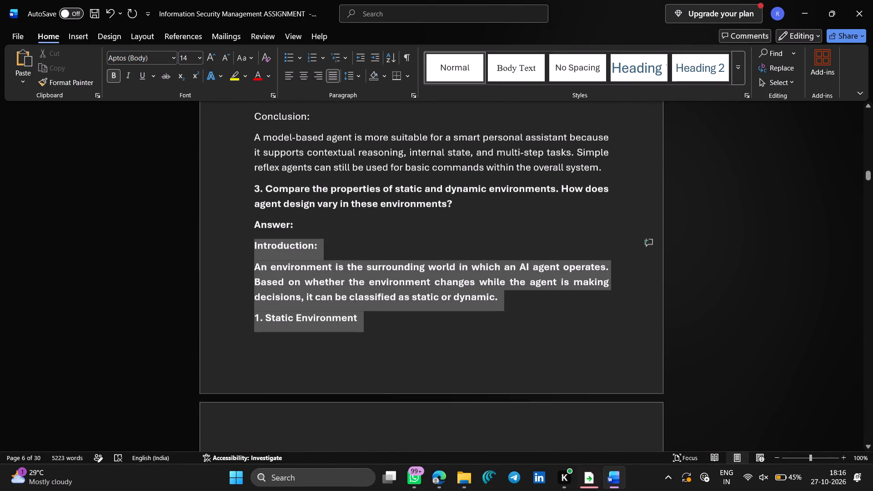
left_click_drag(356, 473, 368, 458)
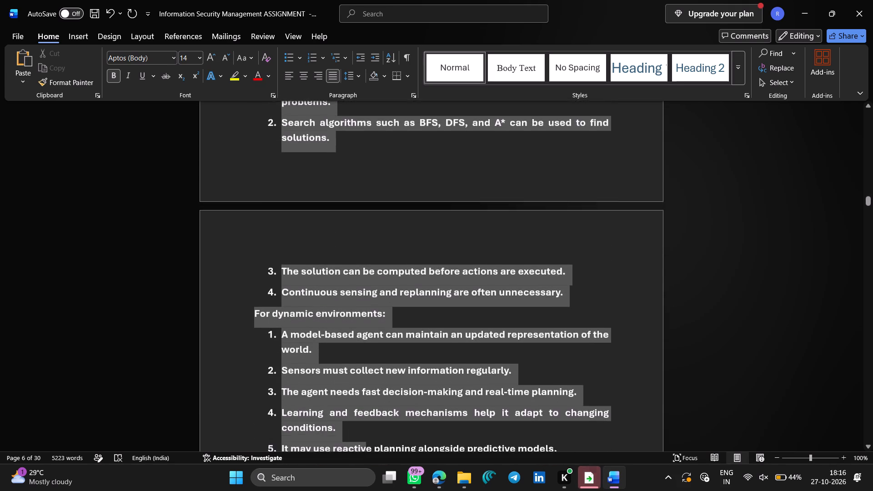
left_click_drag(368, 458, 376, 411)
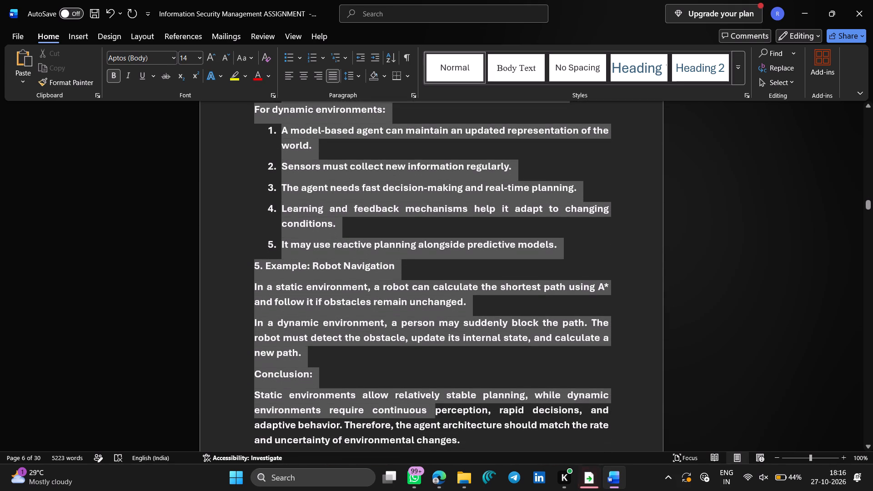
left_click_drag(376, 411, 467, 438)
left_click(477, 416)
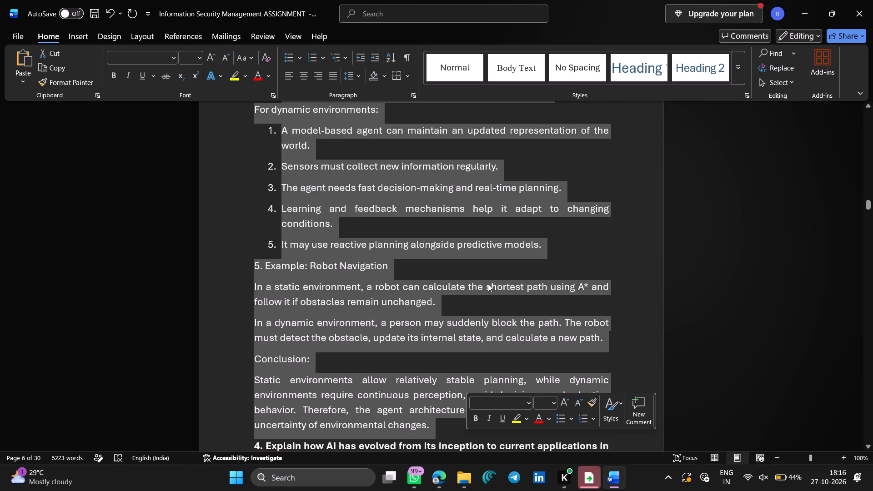
Insert five blank lines after question 3's Conclusion paragraph to push question 4 onto a new page.
scroll(488, 284, "down", 7)
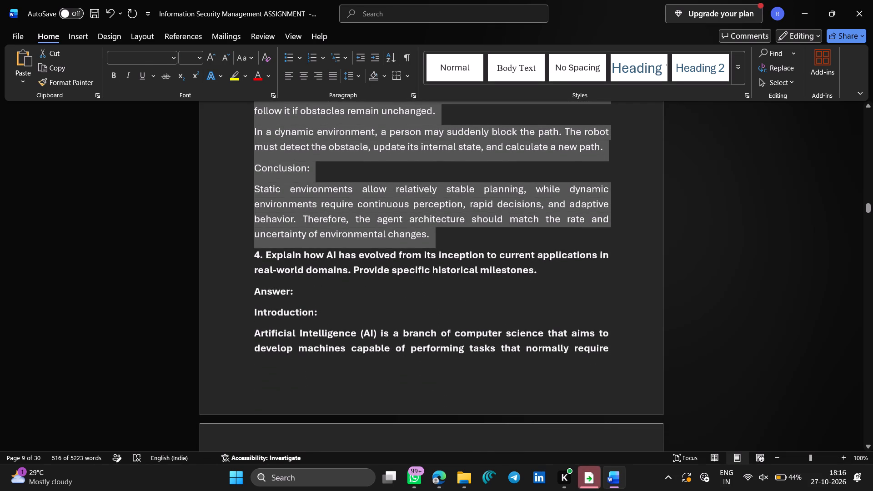
left_click(433, 233)
key("Return")
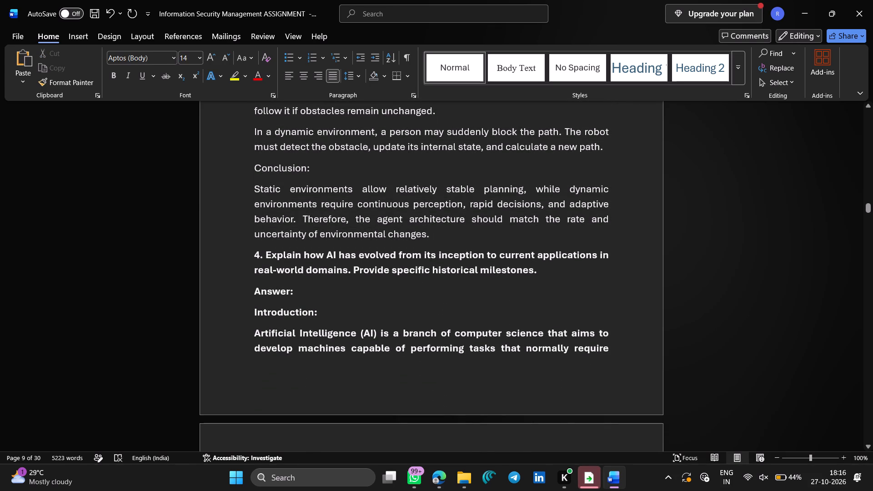
key("Return")
key("Return")
key("Return")
key("Return")
Remove the bold from question 4's evolution of AI answer, from its Introduction heading through the end of its Conclusion.
scroll(433, 234, "down", 9)
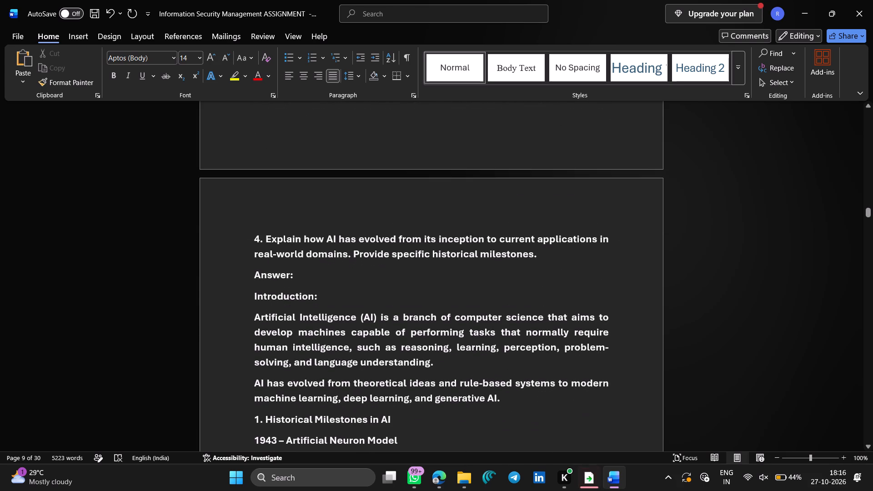
left_click_drag(253, 294, 403, 428)
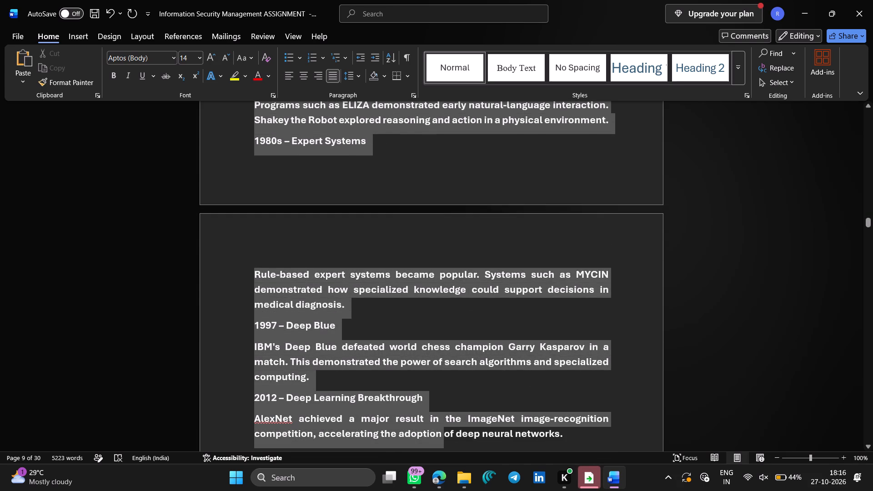
left_click_drag(403, 428, 450, 426)
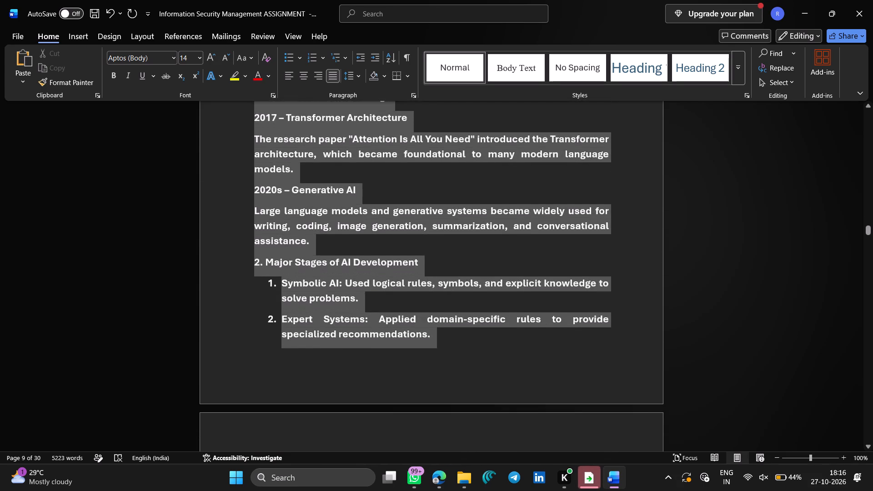
left_click_drag(450, 426, 479, 381)
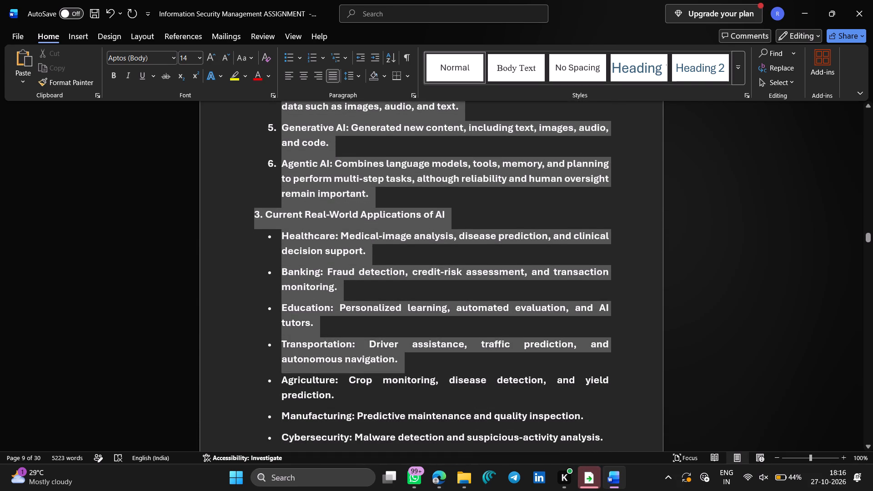
left_click_drag(479, 381, 482, 439)
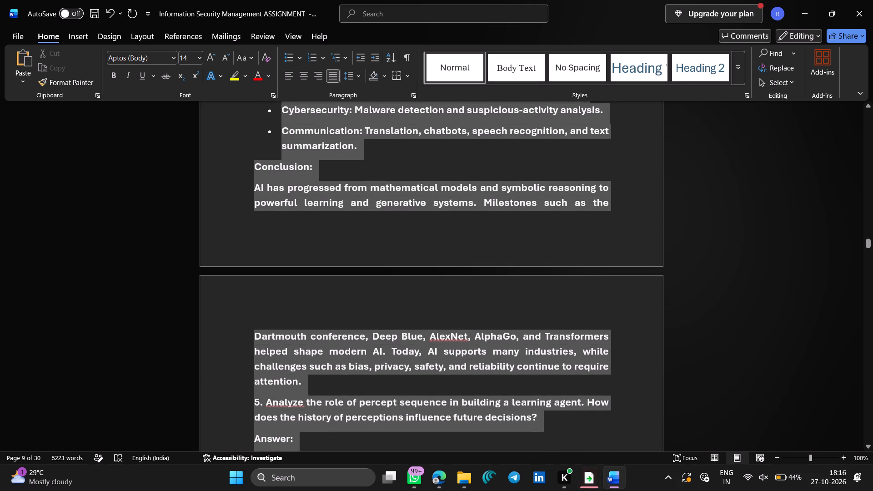
left_click_drag(482, 439, 301, 384)
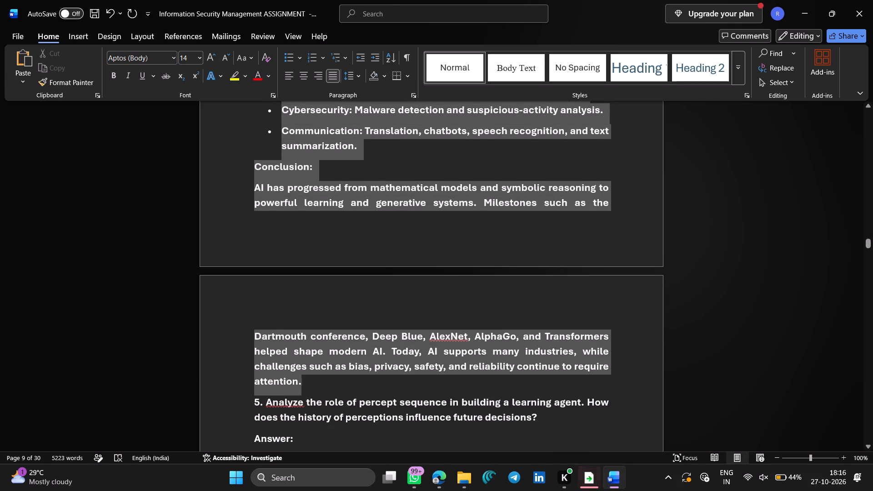
left_click_drag(301, 384, 306, 380)
left_click(311, 362)
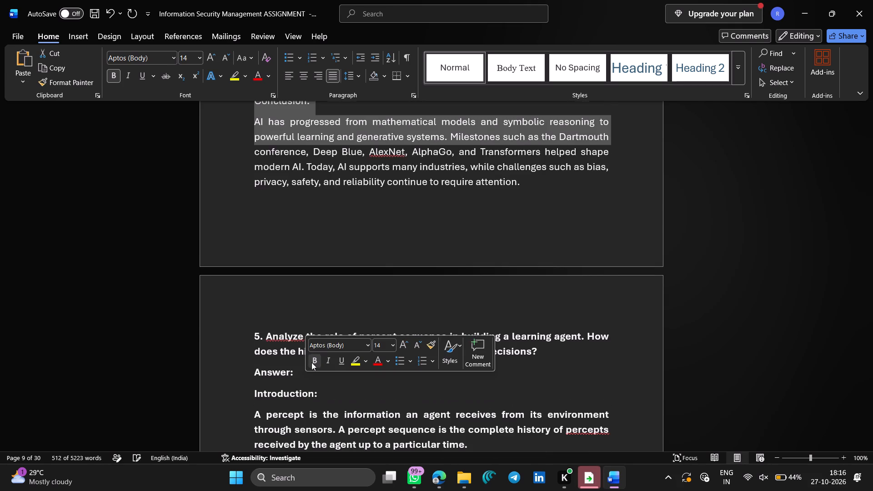
Remove the bold from question 5's percept sequence answer, from its Introduction heading through the end of its Conclusion.
scroll(279, 281, "down", 4)
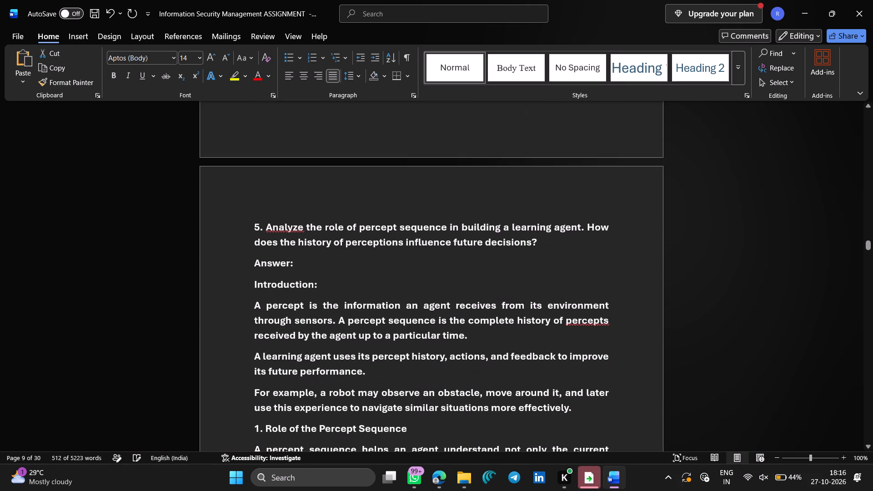
left_click_drag(254, 279, 351, 463)
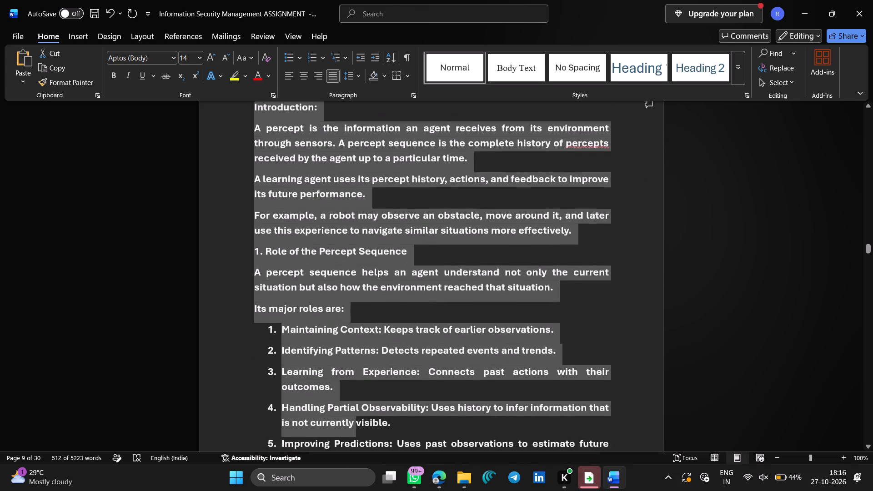
left_click_drag(351, 463, 377, 460)
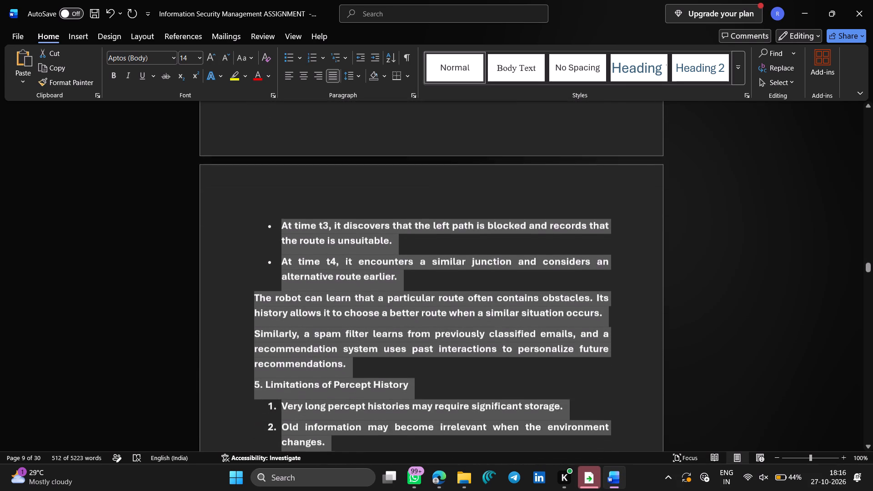
left_click_drag(377, 460, 385, 452)
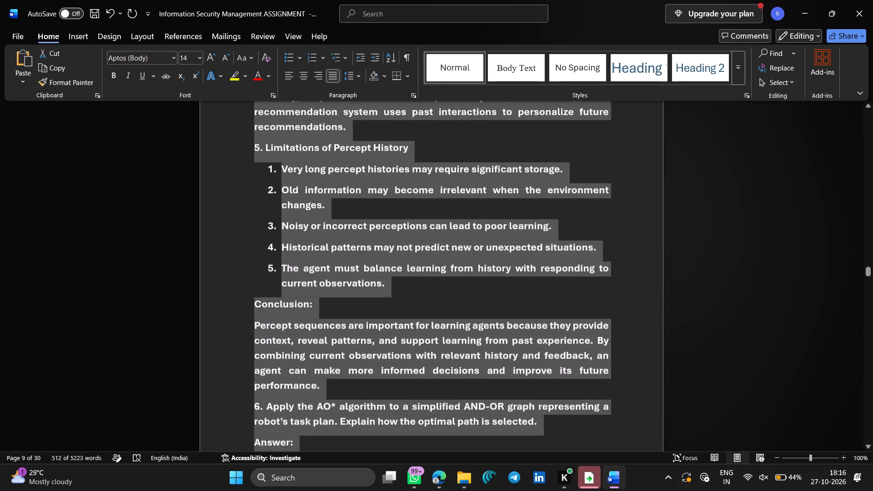
left_click_drag(385, 452, 352, 368)
left_click(364, 353)
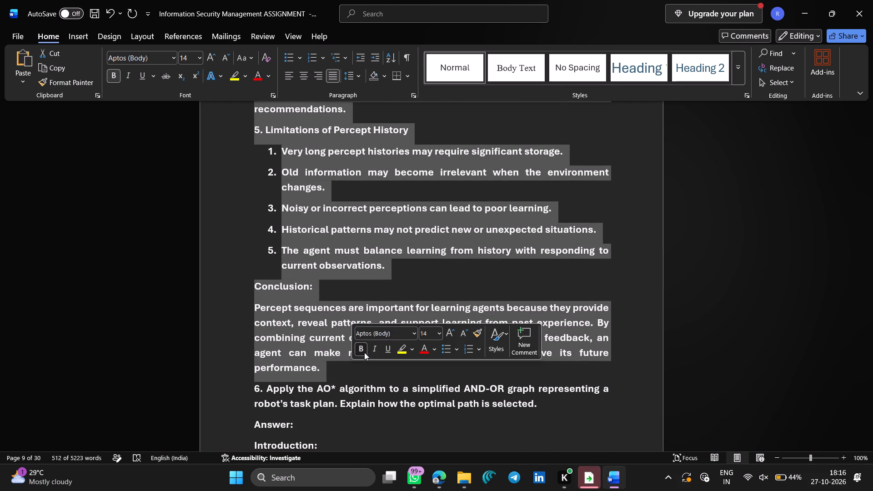
Insert six blank lines after question 5's Conclusion paragraph to push question 6 onto a new page.
scroll(532, 288, "down", 2)
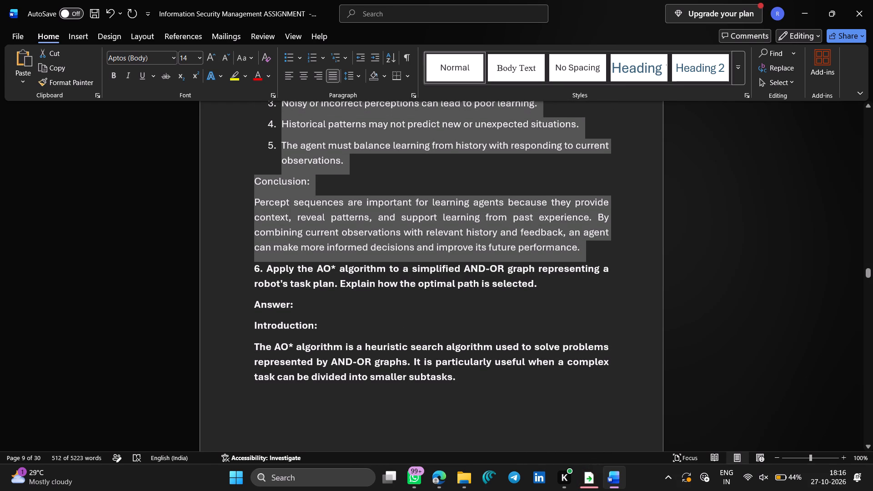
left_click(578, 246)
left_click(587, 251)
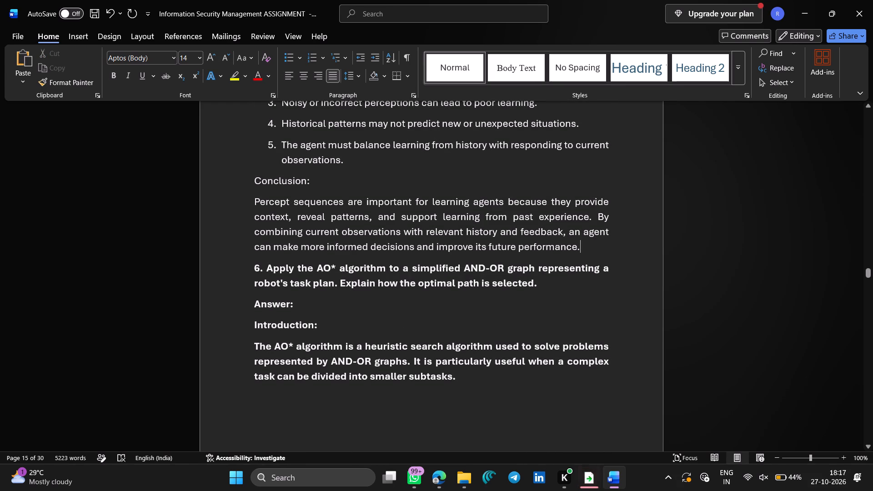
key("Return")
key("Return")
key("Return")
key("Return")
key("Return")
key("Return")
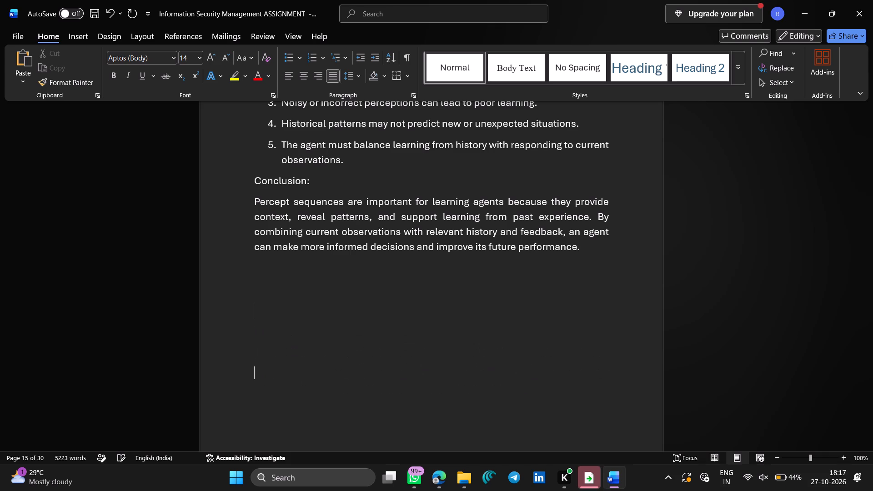
Remove the bold from question 6's AO* algorithm answer, from its Introduction heading through the end of its Conclusion.
scroll(588, 247, "down", 6)
scroll(532, 242, "down", 3)
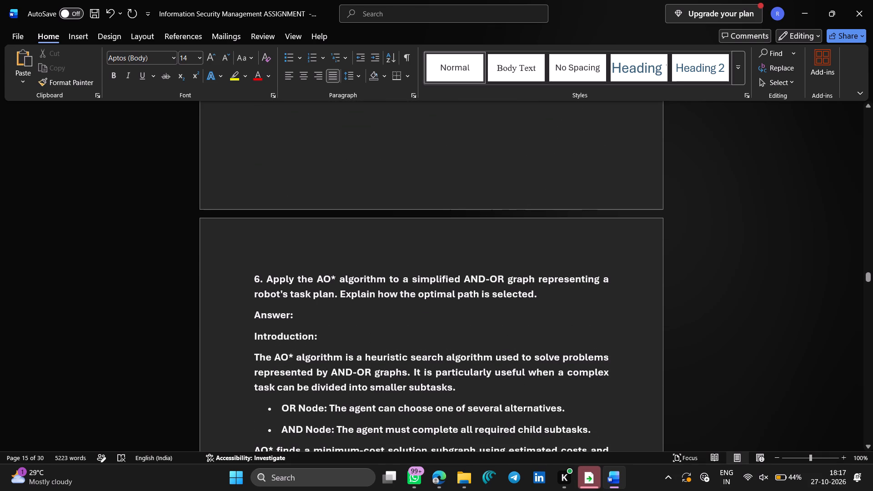
left_click_drag(252, 334, 450, 481)
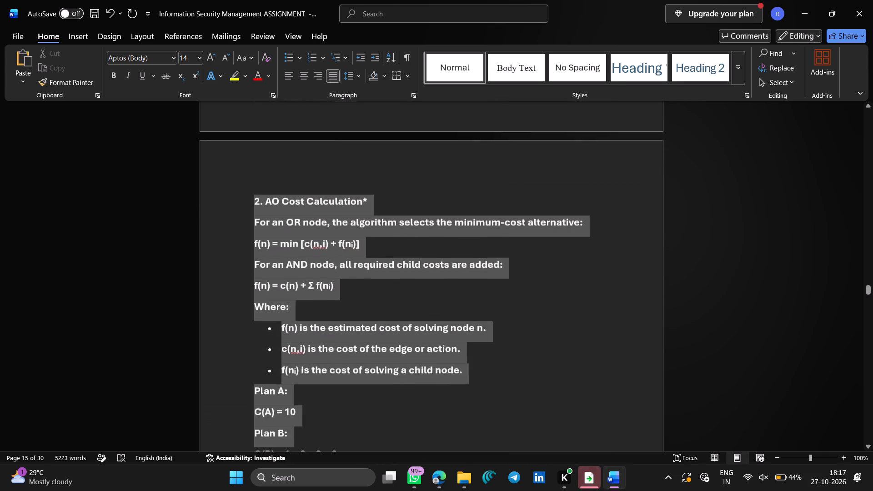
left_click_drag(450, 481, 478, 455)
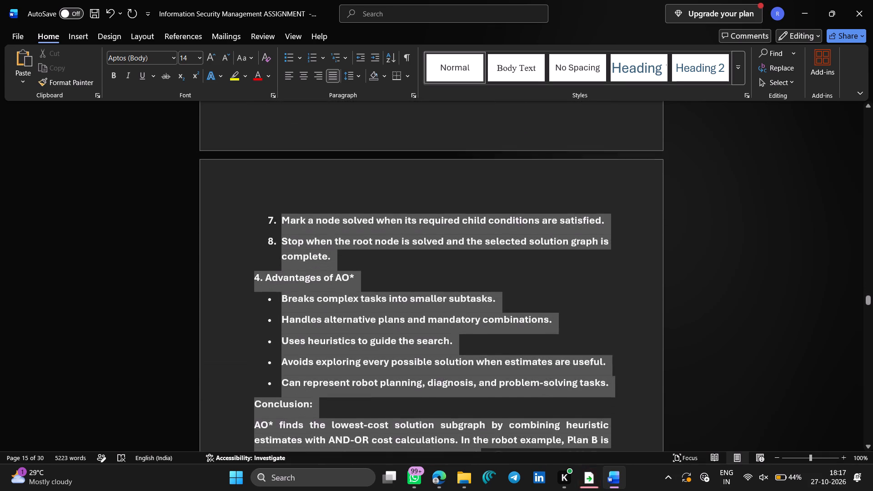
left_click_drag(478, 455, 528, 349)
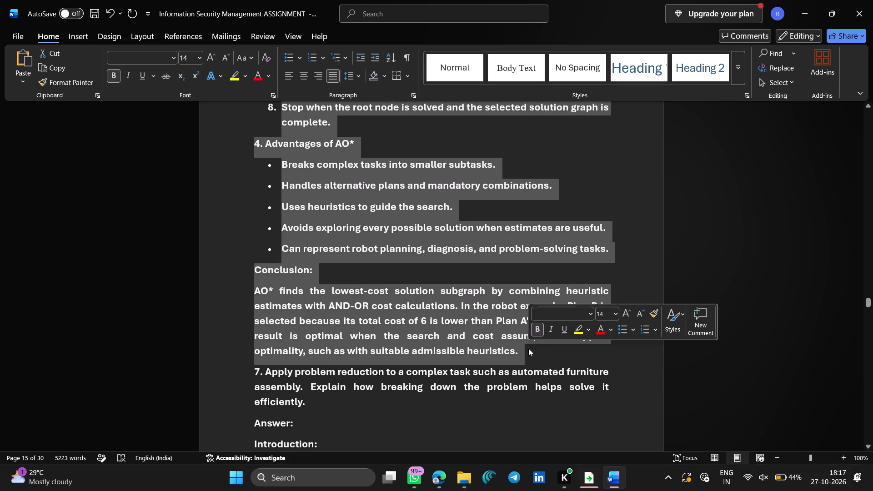
left_click(535, 331)
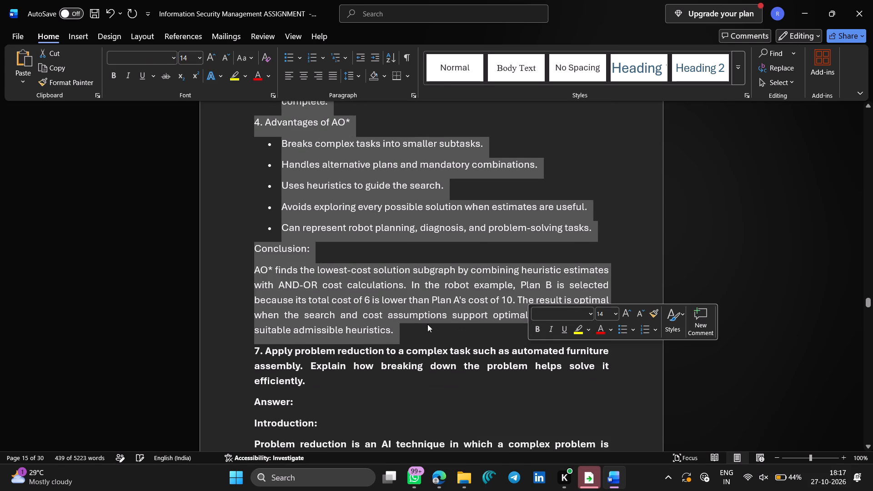
Add one blank line between question 6's Conclusion paragraph and question 7's heading.
scroll(427, 324, "down", 1)
left_click(426, 314)
left_click(426, 303)
key("Return")
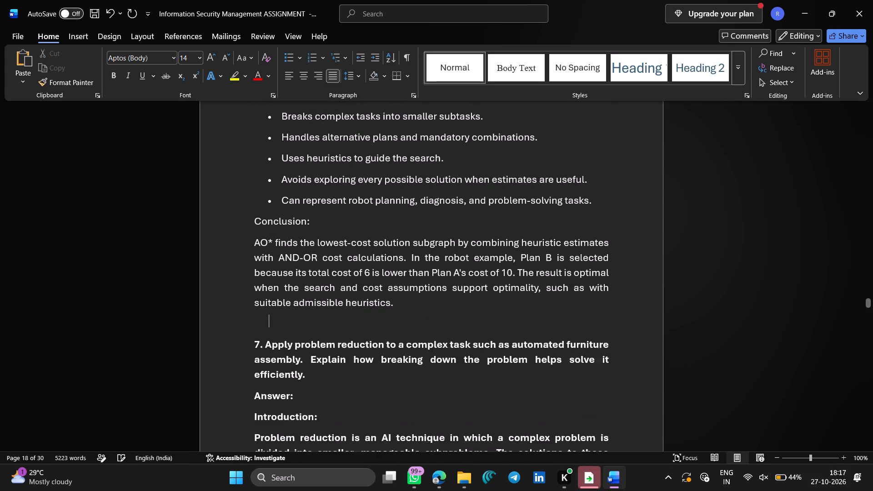
key("Return")
key("Return")
key("BackSpace")
key("BackSpace")
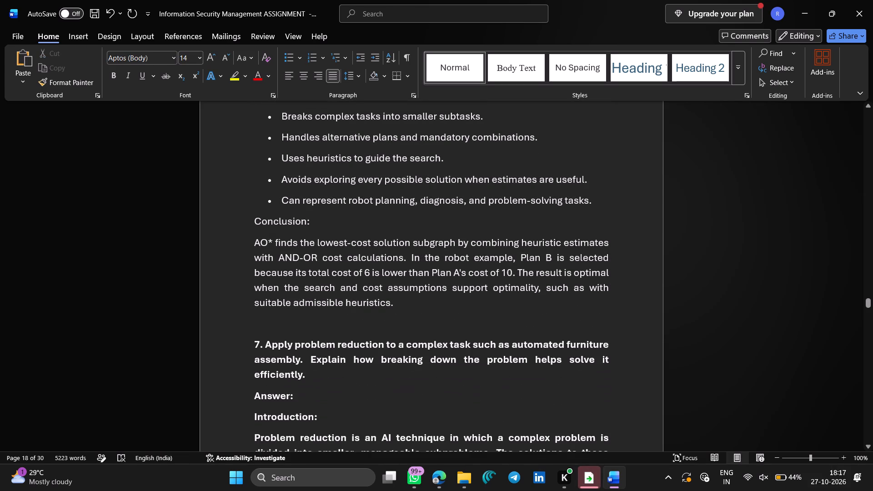
Remove the bold from question 7's problem reduction answer, from its Introduction heading through the end of its Conclusion.
scroll(426, 305, "down", 1)
scroll(350, 277, "down", 3)
left_click_drag(253, 301, 405, 490)
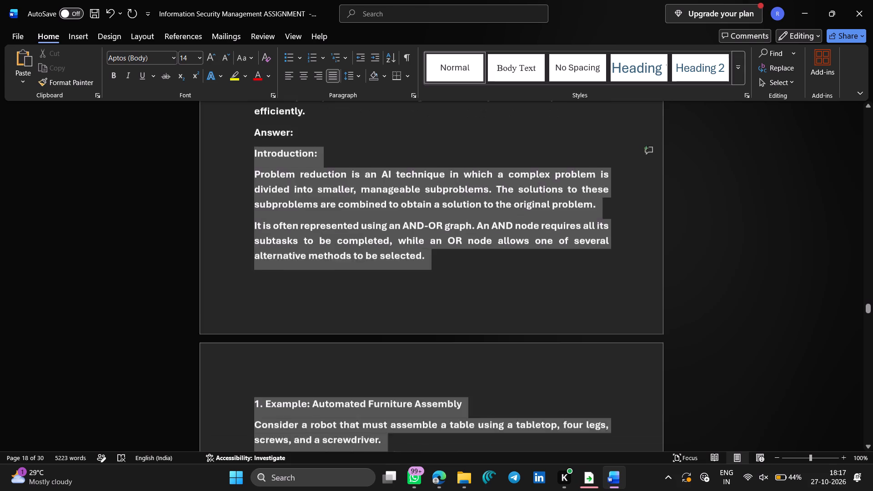
left_click_drag(405, 490, 466, 385)
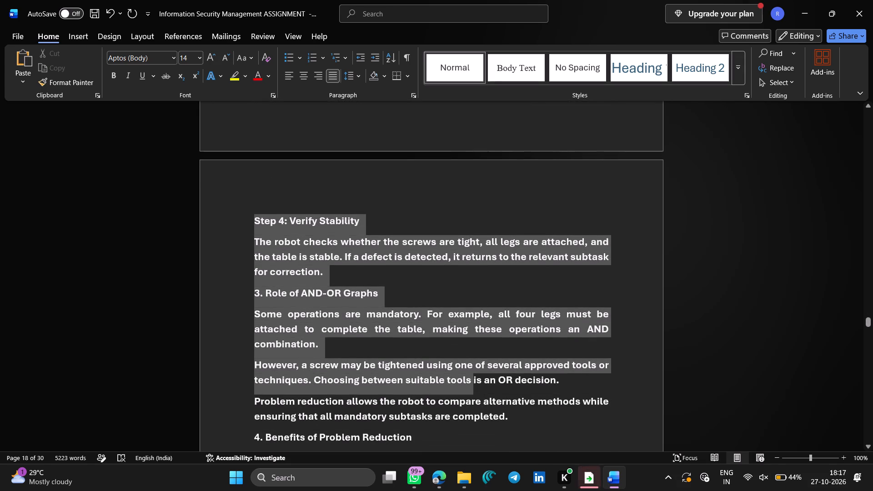
left_click_drag(466, 385, 479, 468)
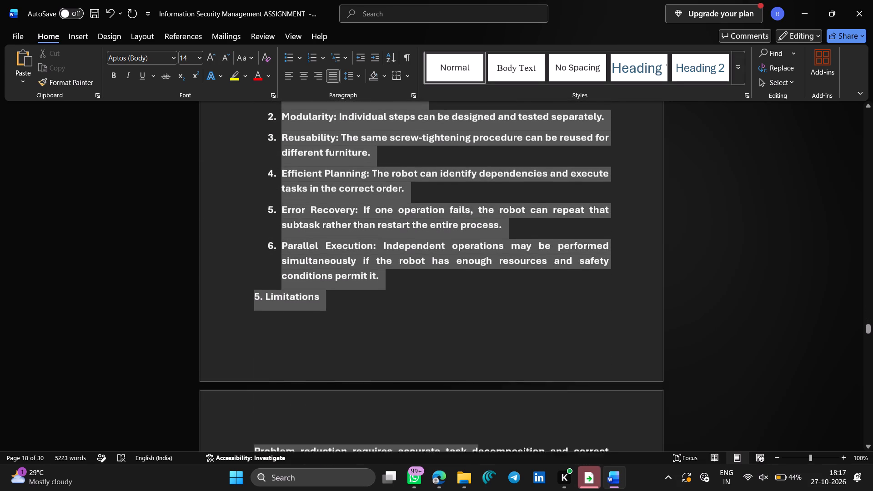
left_click_drag(479, 468, 429, 416)
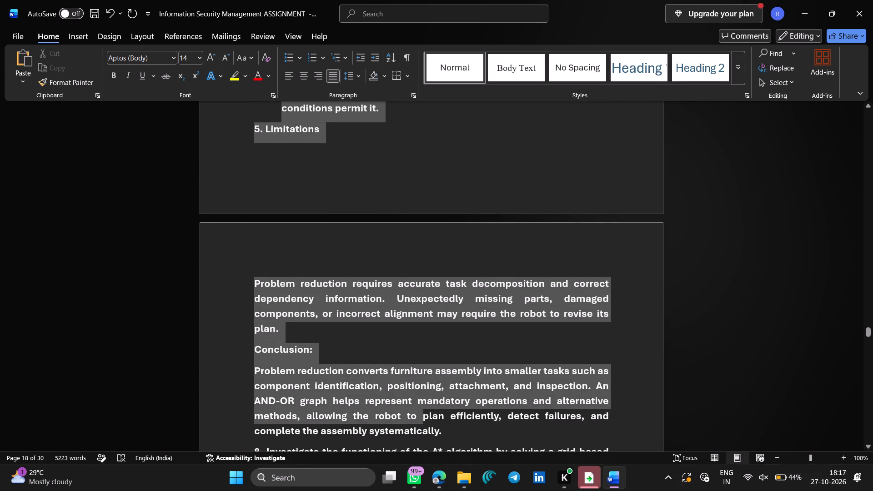
left_click_drag(429, 416, 473, 378)
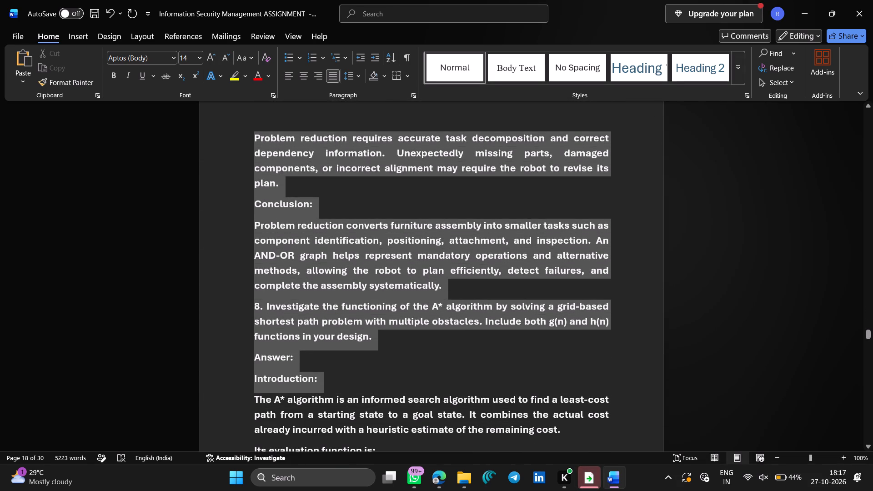
left_click_drag(473, 378, 445, 292)
left_click(453, 276)
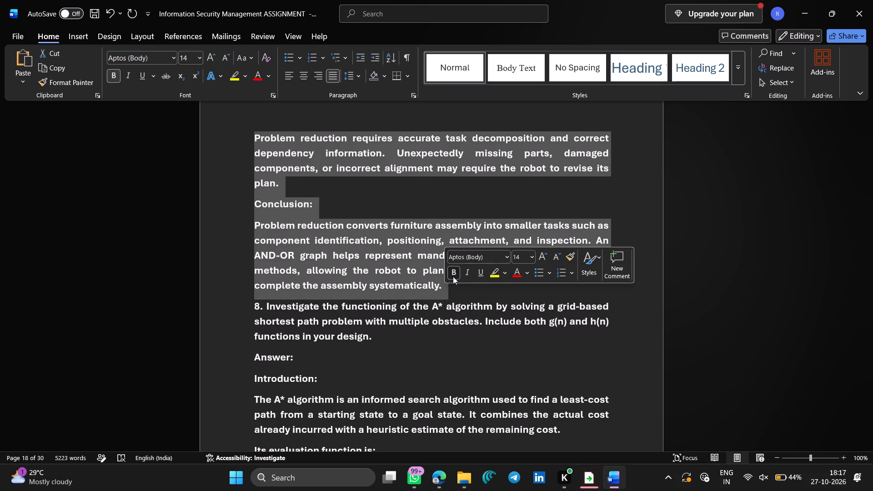
Add two blank lines between question 7's Conclusion paragraph and question 8's heading.
left_click(390, 271)
key("Return")
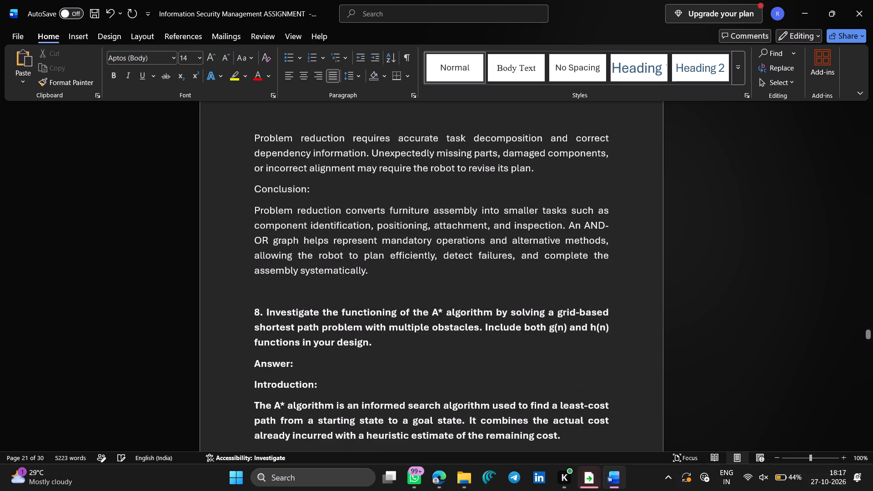
key("Return")
Remove the bold from question 8's A* algorithm answer, from its Introduction heading through the end of its Conclusion.
scroll(388, 265, "down", 4)
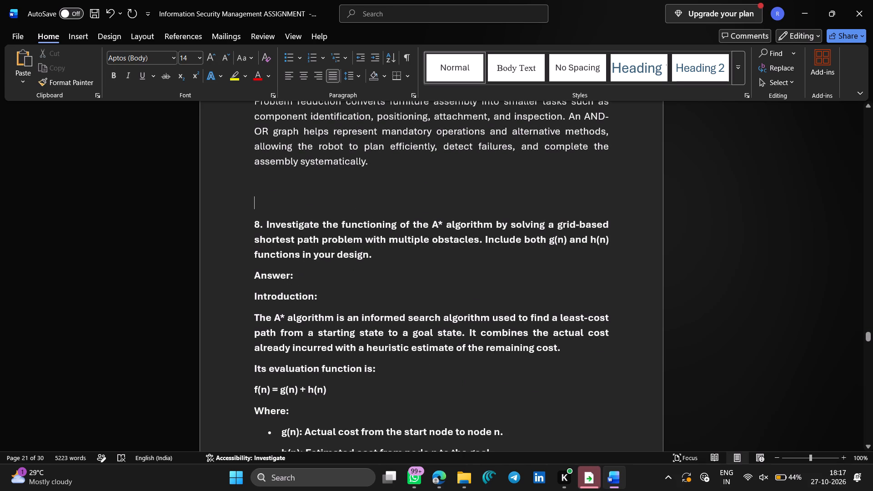
left_click_drag(249, 287, 341, 430)
left_click(377, 287)
left_click_drag(254, 296, 338, 466)
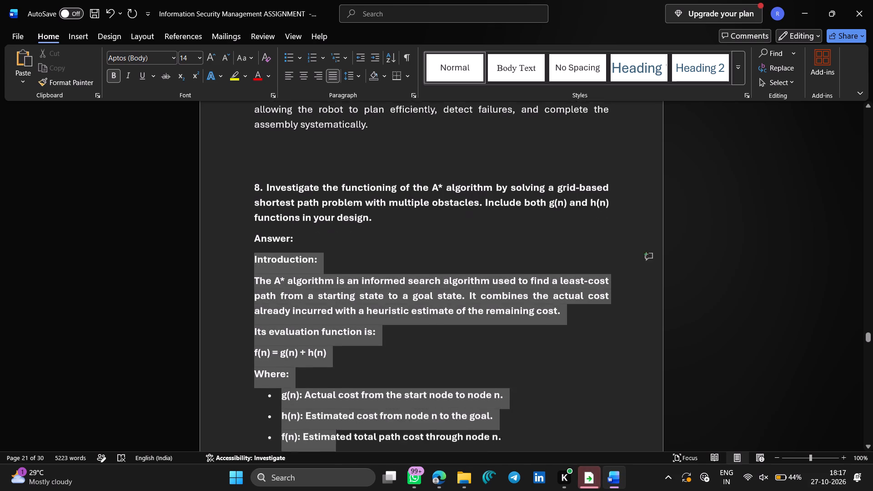
left_click_drag(338, 466, 351, 447)
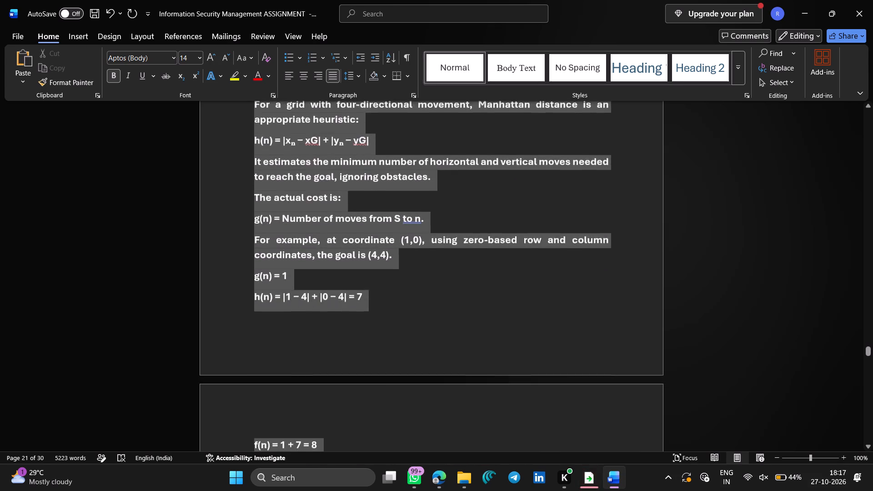
left_click_drag(351, 447, 390, 466)
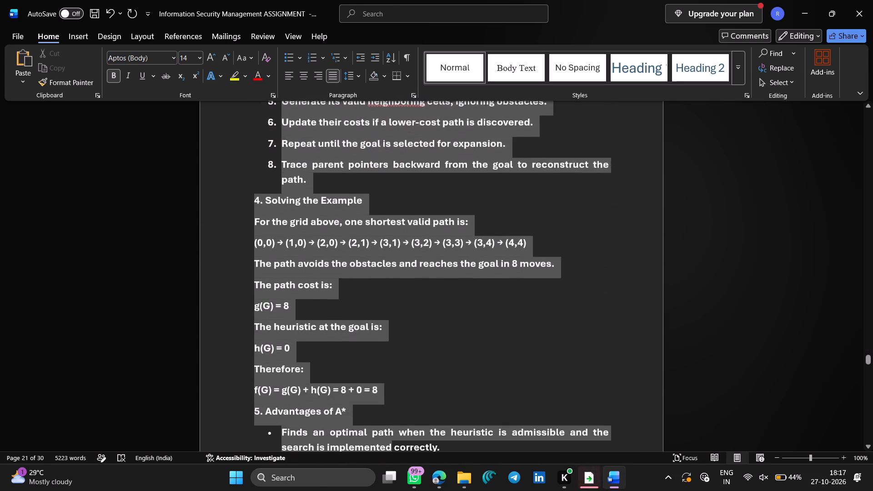
left_click_drag(390, 466, 337, 383)
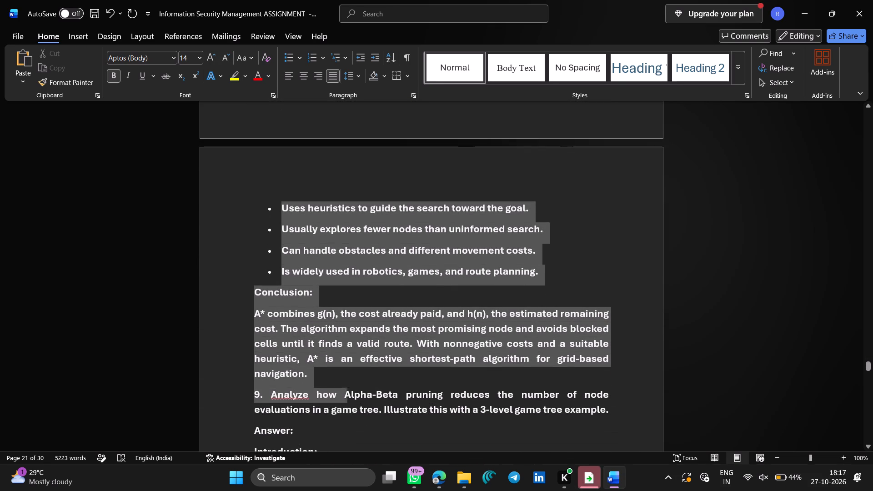
left_click_drag(337, 383, 334, 376)
left_click(345, 358)
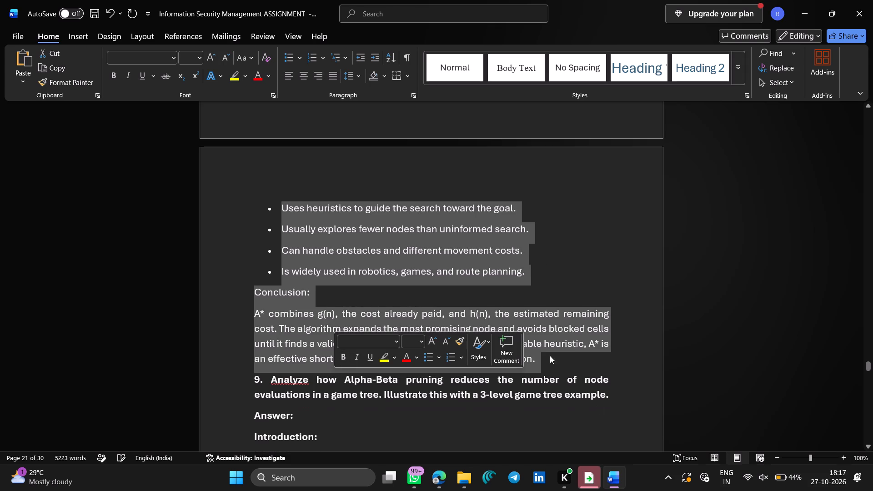
Add one blank line between question 8's Conclusion paragraph and question 9's heading.
left_click(550, 355)
key("Return")
key("Return")
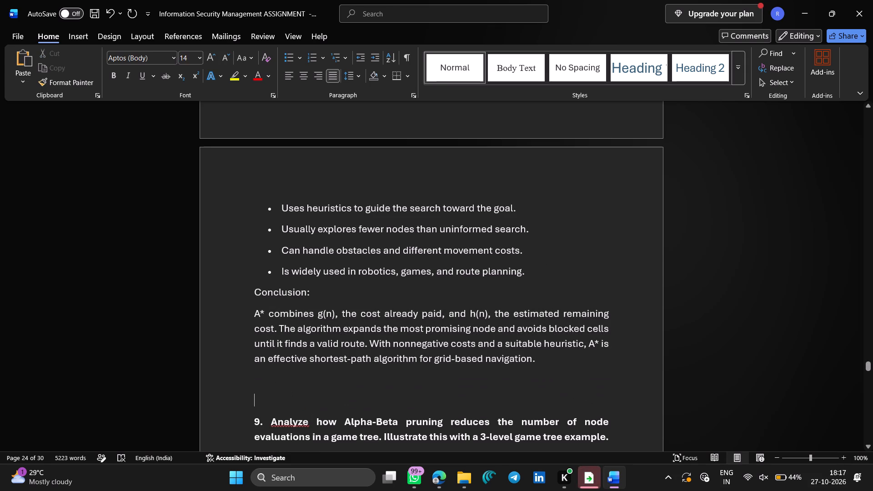
key("BackSpace")
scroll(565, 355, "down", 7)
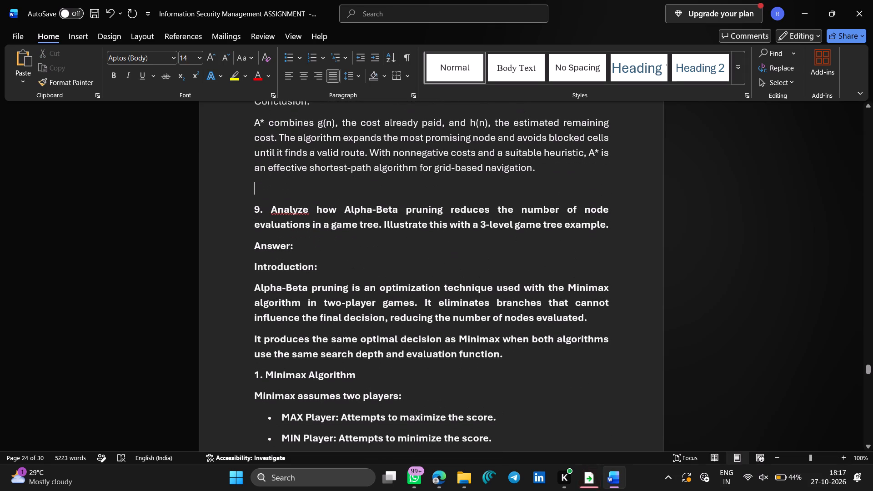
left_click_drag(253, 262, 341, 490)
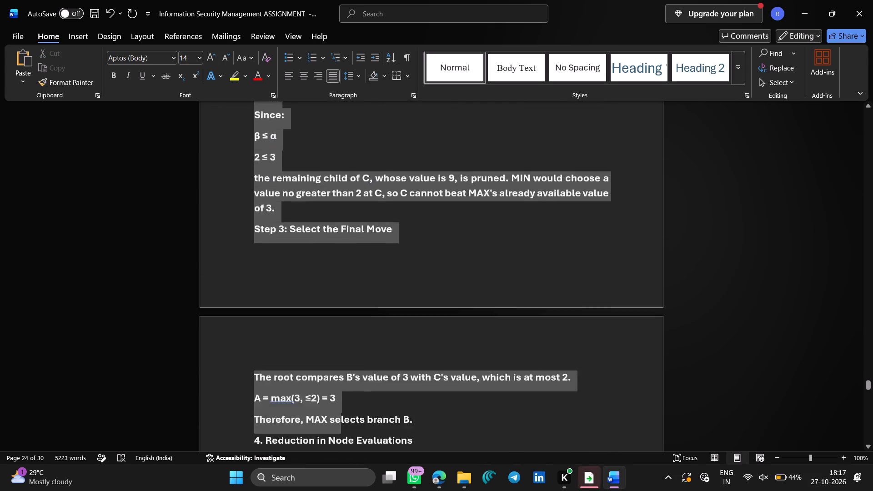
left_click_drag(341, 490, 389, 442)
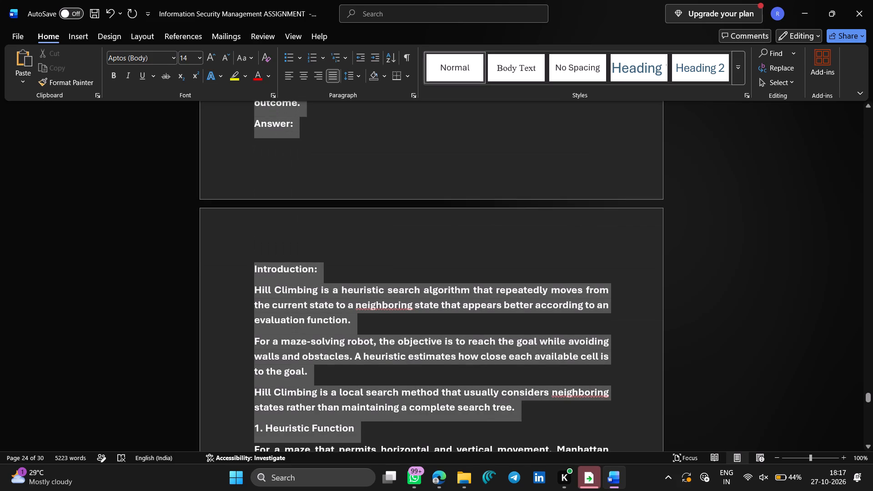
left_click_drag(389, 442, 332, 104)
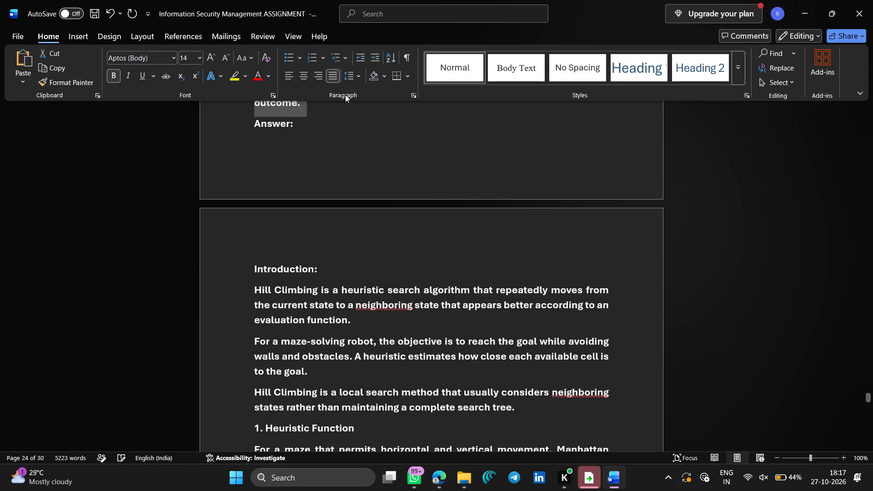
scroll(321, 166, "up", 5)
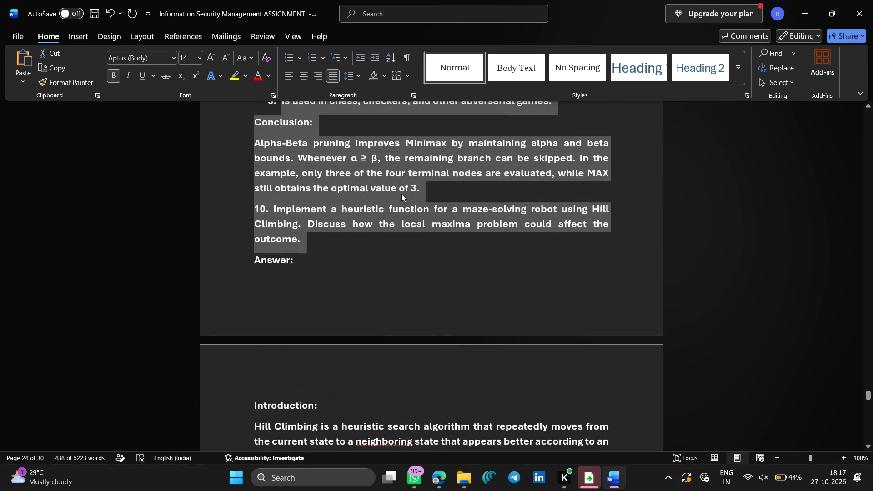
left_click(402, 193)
Remove the bold from question 9's Alpha-Beta pruning answer, from its Introduction heading through the end of its Conclusion.
scroll(401, 191, "up", 20)
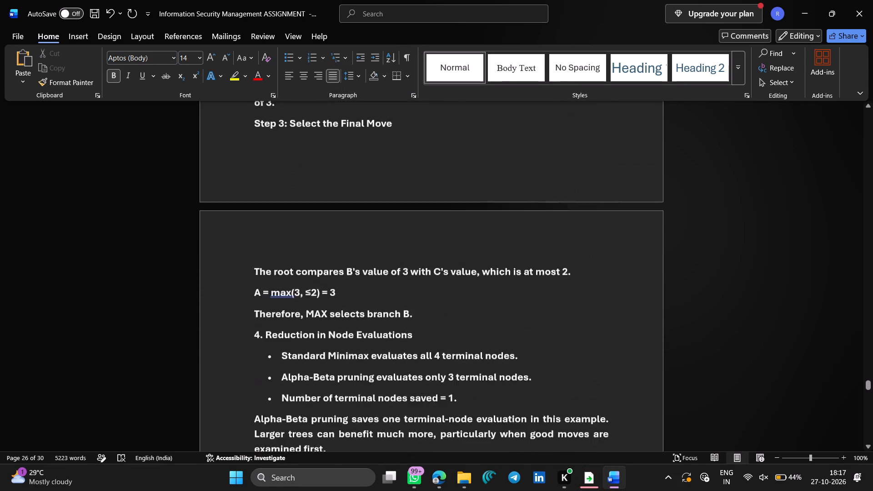
scroll(401, 189, "up", 18)
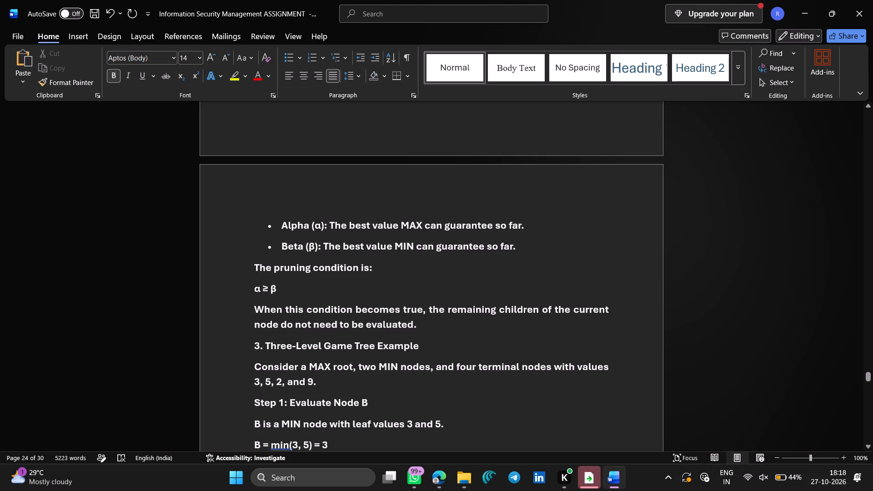
scroll(399, 155, "up", 12)
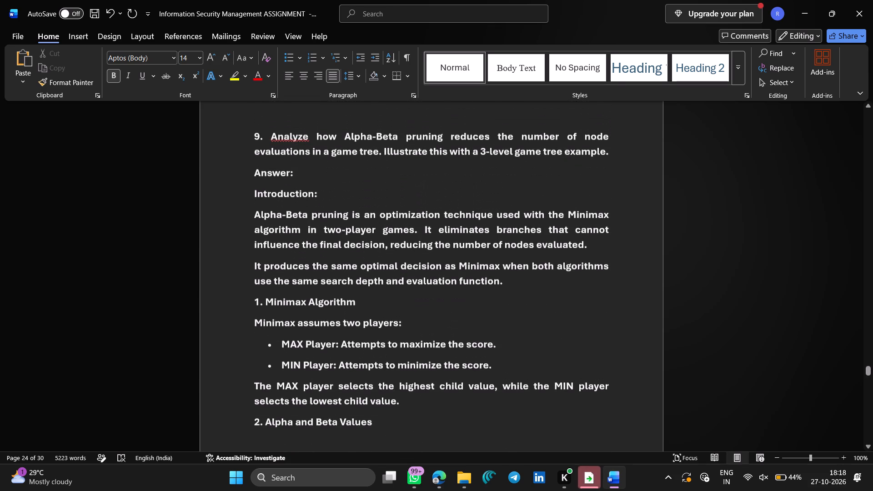
left_click_drag(252, 194, 309, 332)
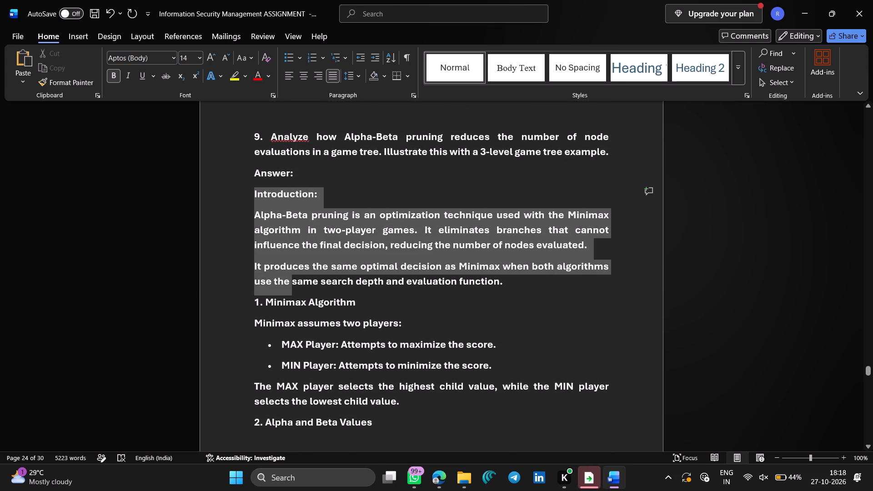
left_click_drag(309, 332, 381, 469)
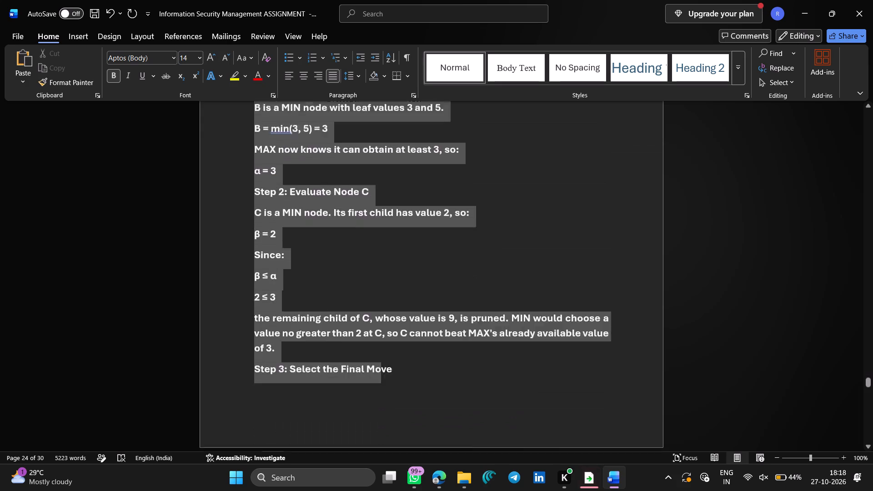
left_click_drag(381, 469, 401, 414)
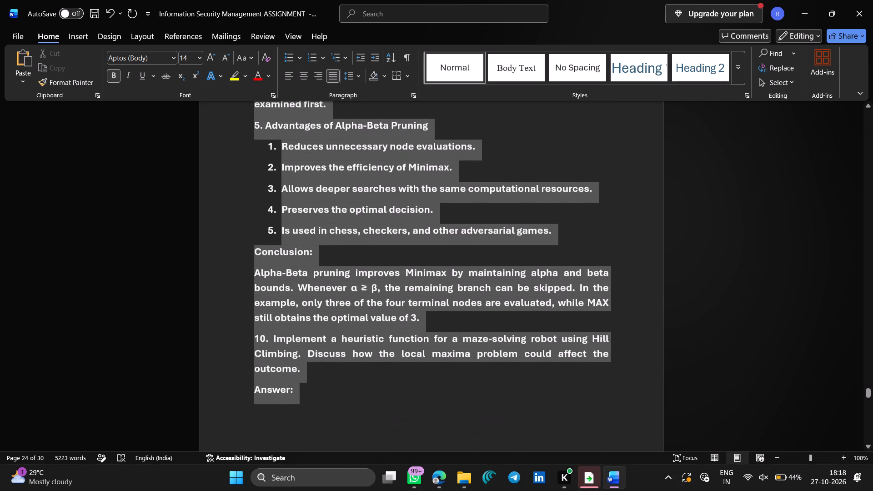
left_click_drag(401, 414, 434, 320)
left_click(442, 301)
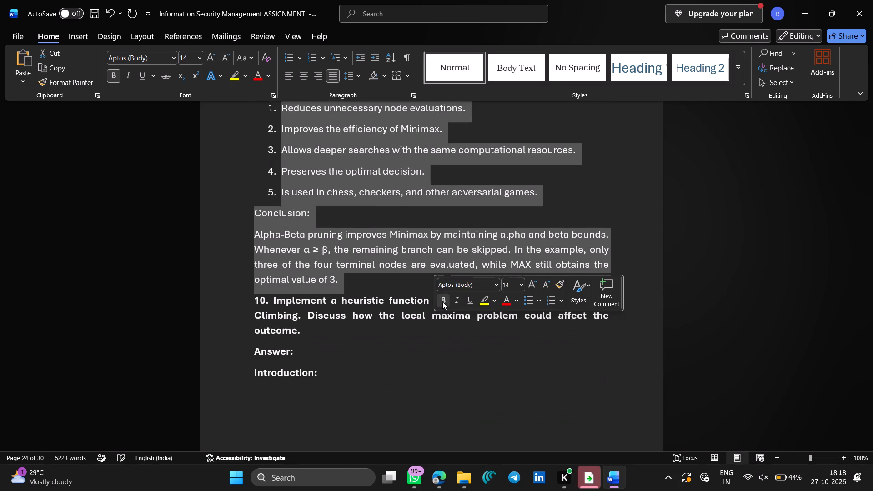
Insert four blank lines after question 9's Conclusion paragraph to push question 10 onto a new page.
left_click(371, 281)
key("Return")
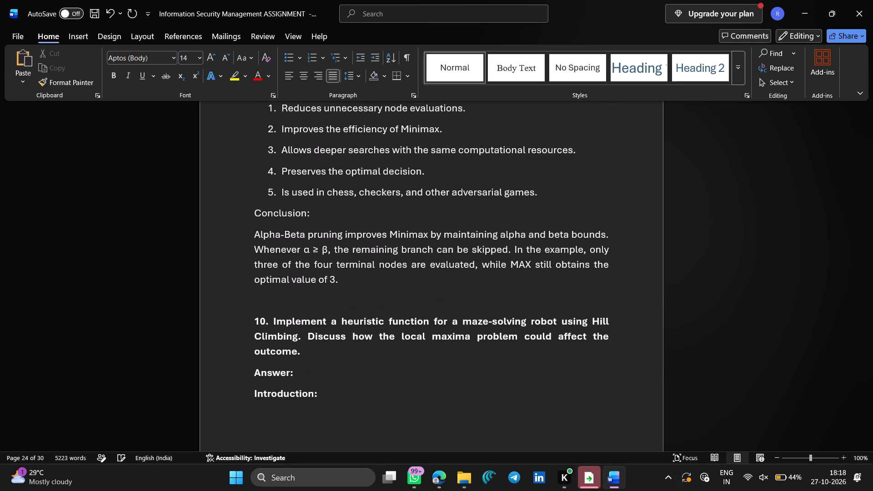
key("Return")
key("Return")
key("Return")
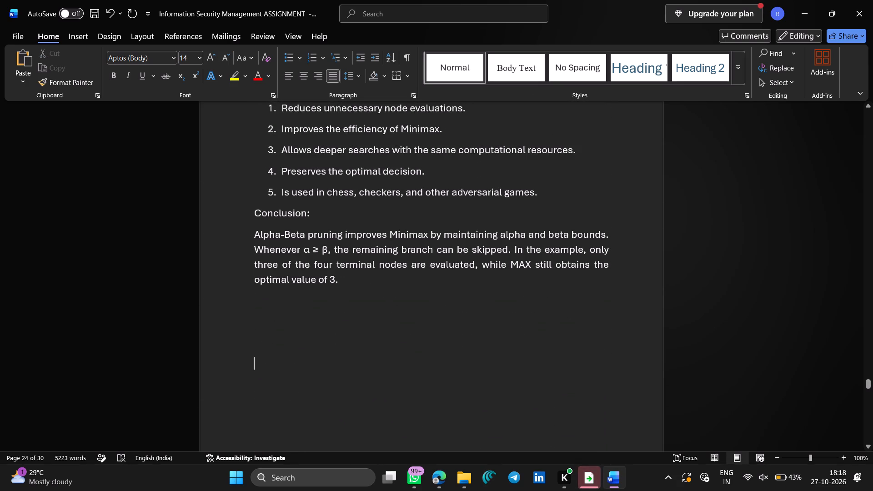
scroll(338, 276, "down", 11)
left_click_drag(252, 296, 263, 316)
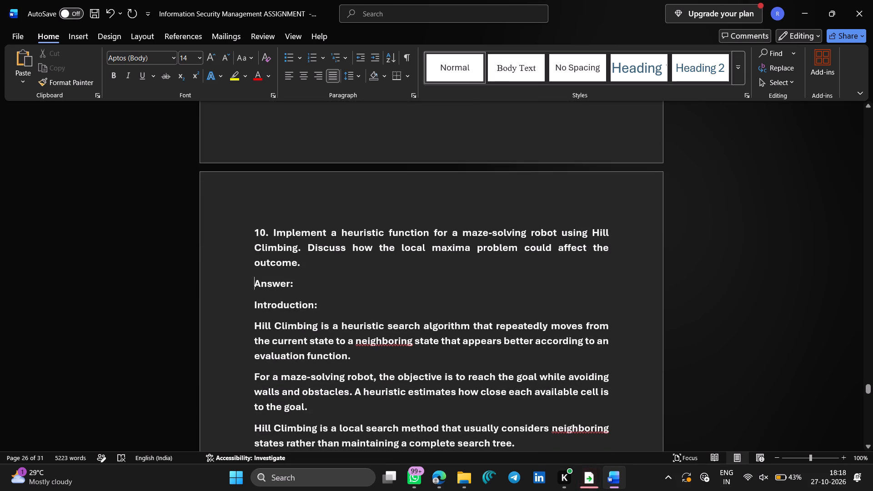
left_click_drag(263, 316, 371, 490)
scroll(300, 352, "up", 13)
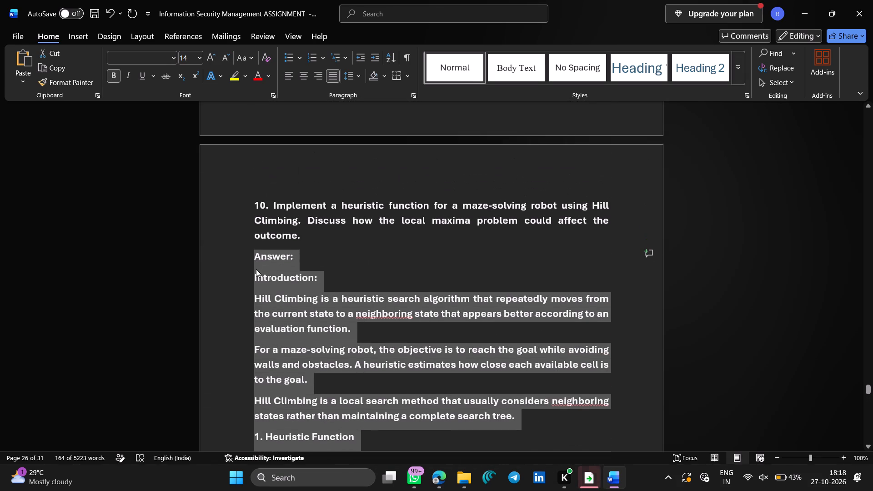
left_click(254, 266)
Remove the bold from question 10's Hill Climbing answer, from its Introduction heading through the last item of Important Formulas for Quick Revision.
left_click_drag(254, 277, 370, 490)
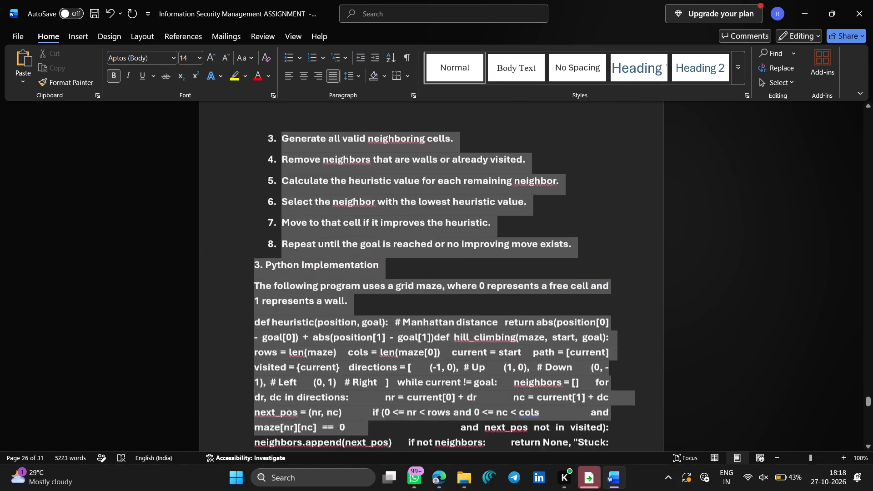
left_click_drag(370, 490, 439, 466)
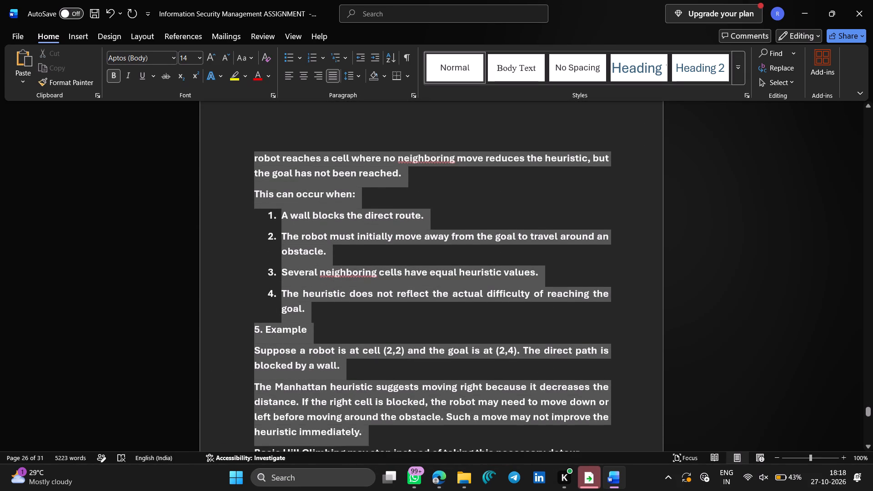
left_click_drag(439, 466, 452, 465)
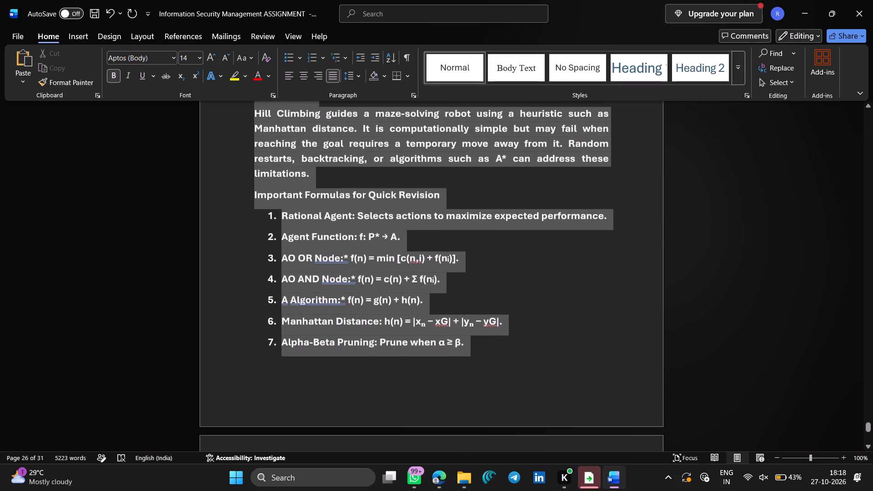
left_click_drag(452, 465, 447, 399)
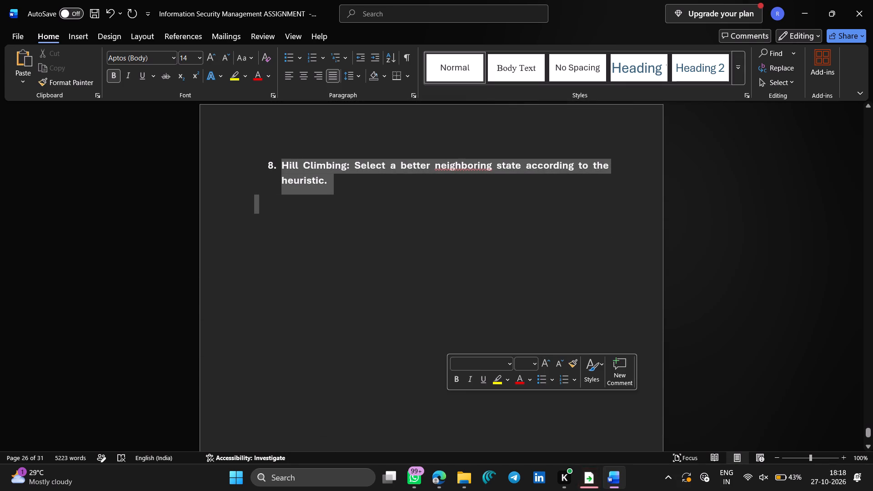
left_click(458, 381)
scroll(426, 357, "down", 4)
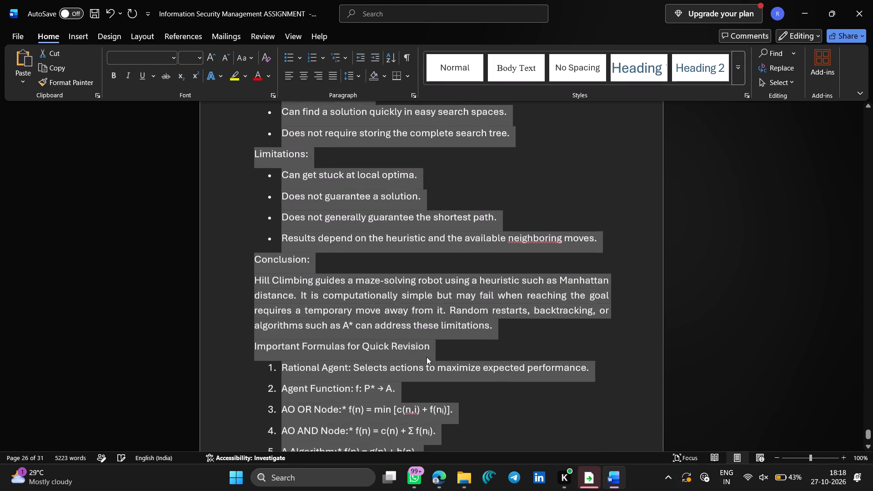
scroll(426, 357, "down", 4)
scroll(400, 390, "up", 12)
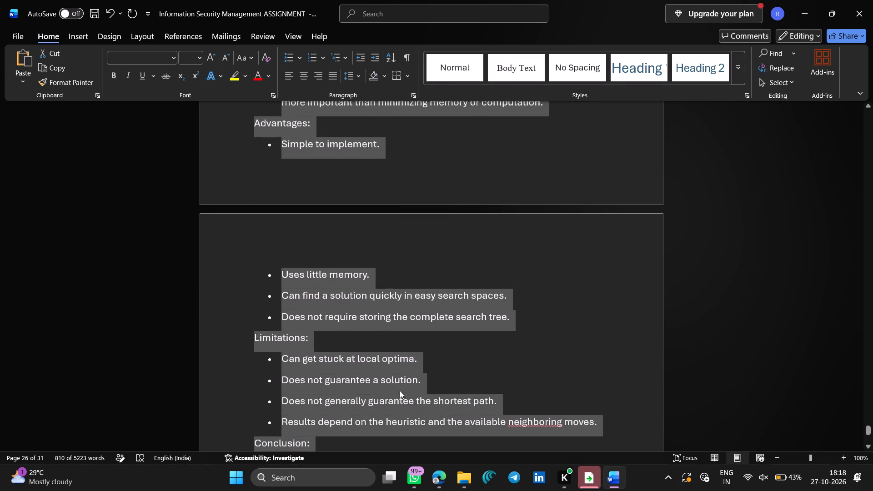
Export the document as a PDF named "ISM QUESTIONS" in the Downloads folder.
left_click(24, 35)
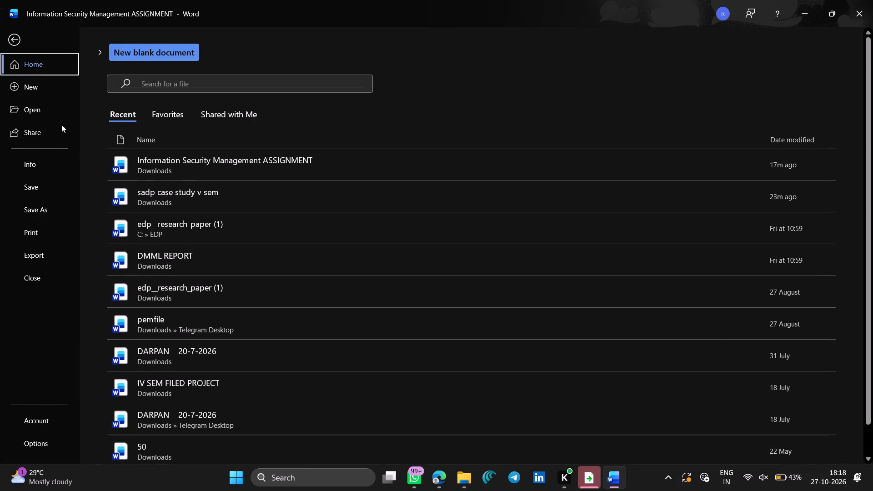
left_click(28, 252)
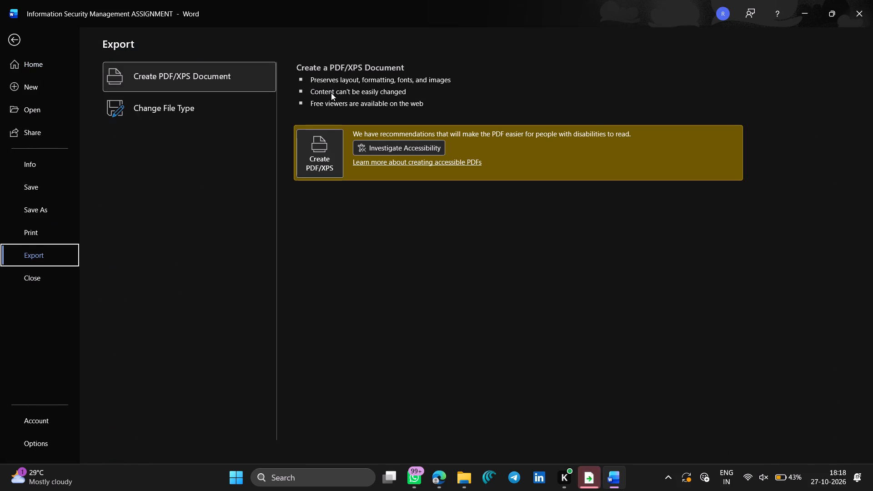
left_click(326, 151)
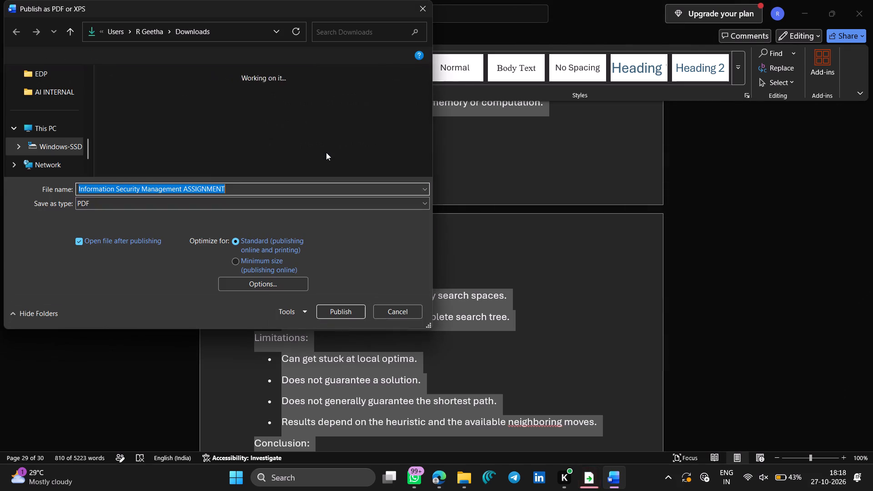
scroll(42, 136, "down", 2)
scroll(44, 130, "up", 6)
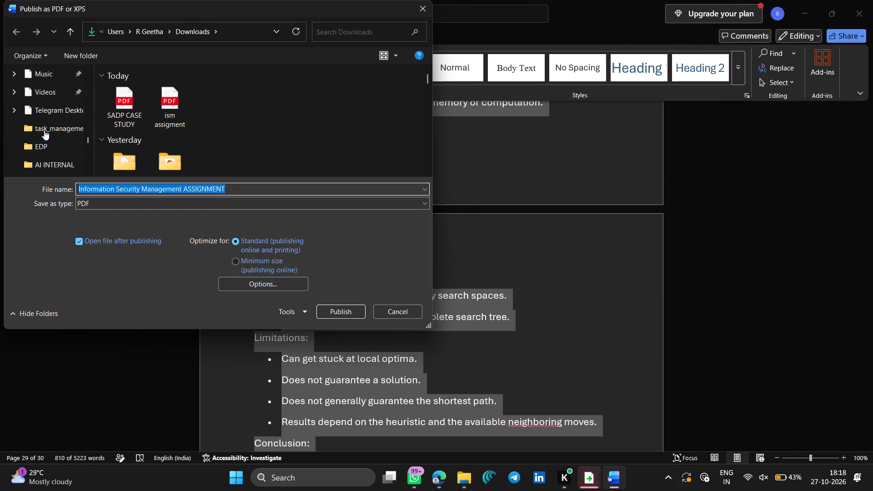
scroll(44, 130, "up", 1)
scroll(44, 130, "down", 2)
left_click(44, 130)
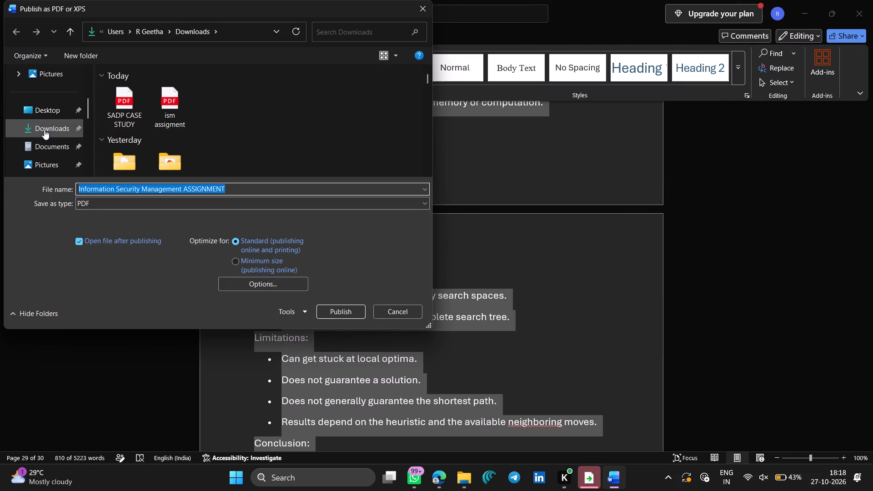
left_click(230, 206)
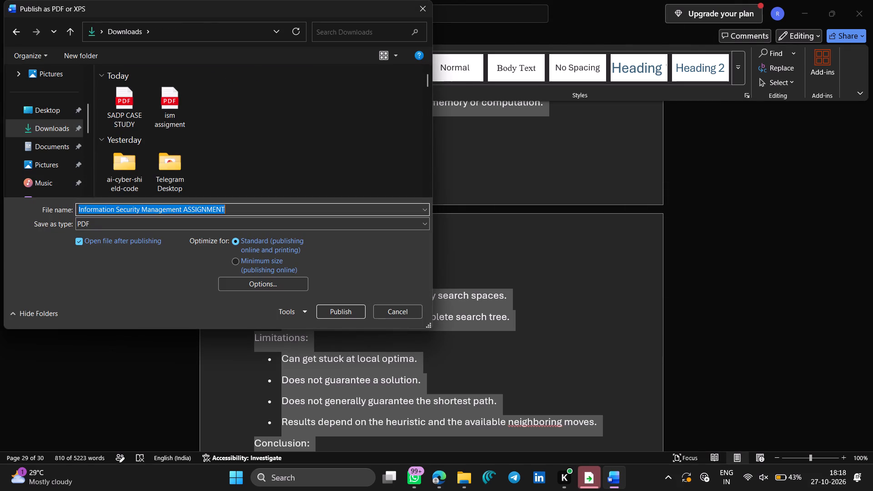
key("BackSpace")
type("IAS")
key("BackSpace")
key("BackSpace")
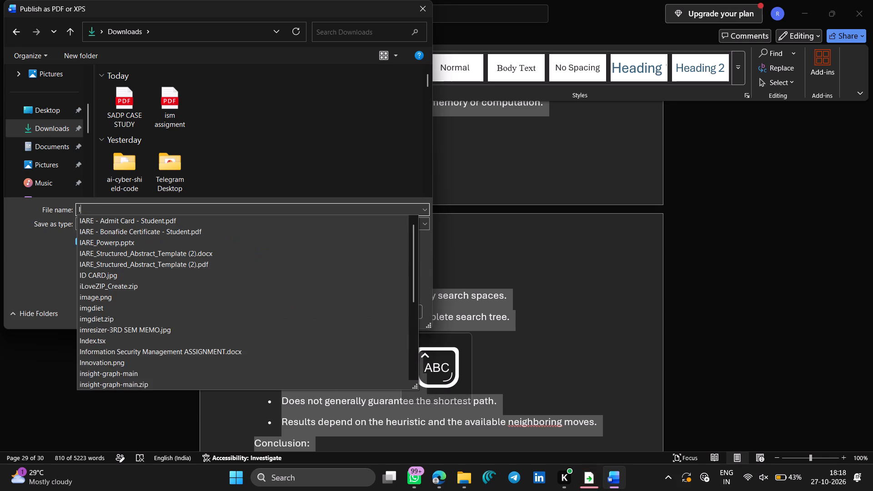
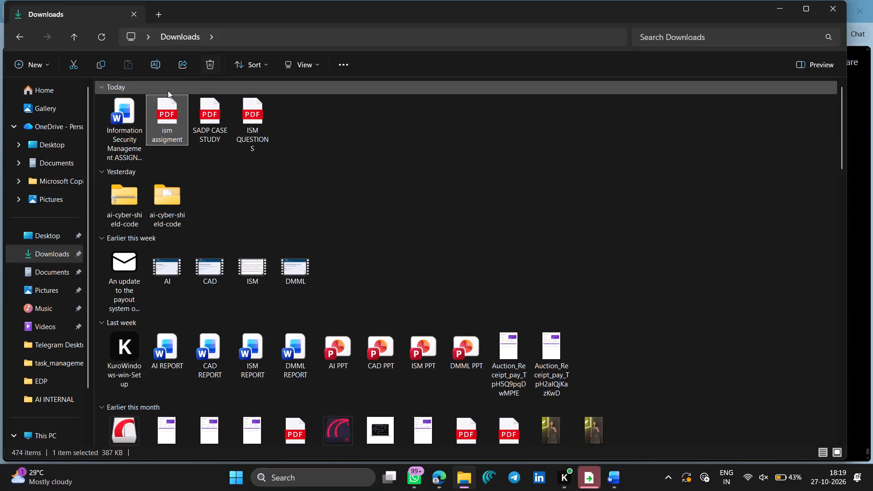
Open the Information Security Management ASSIGNMENT document from Downloads, review the student and course details on its opening page, and return to the folder.
double_click(112, 121)
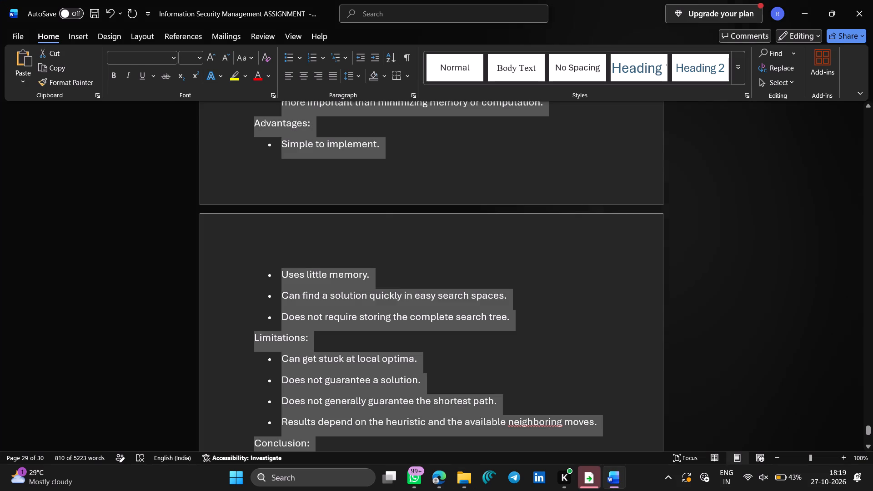
scroll(494, 201, "up", 20)
scroll(494, 201, "up", 5)
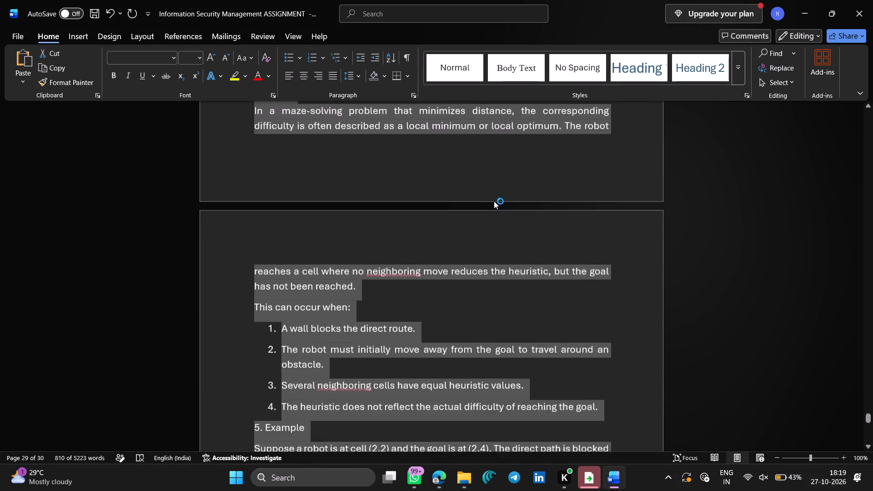
left_click_drag(869, 413, 819, 105)
scroll(335, 356, "down", 1)
scroll(369, 323, "down", 5)
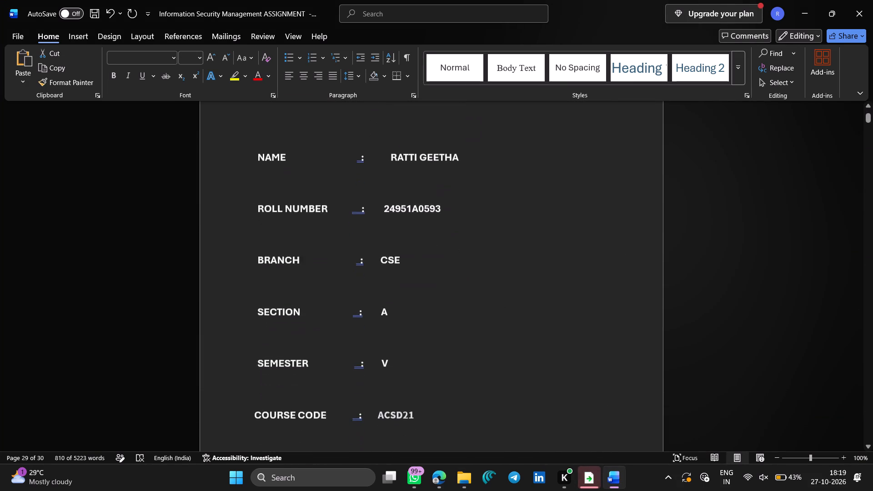
scroll(370, 326, "down", 5)
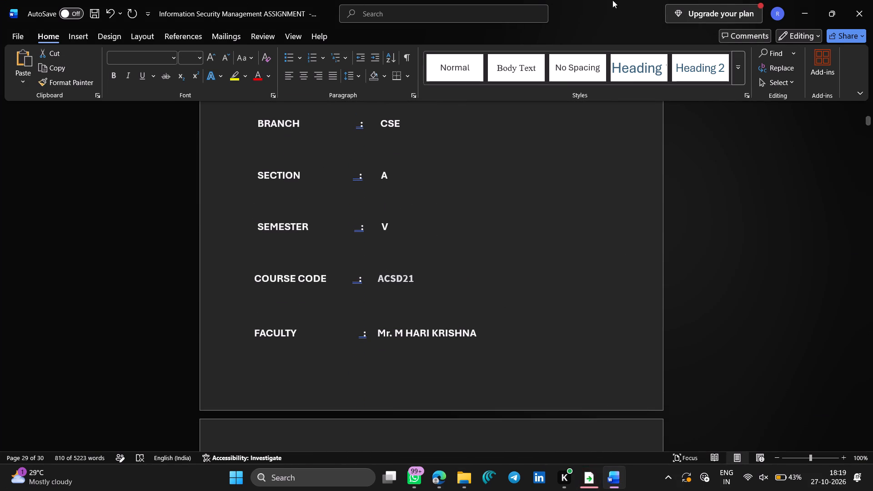
left_click(811, 1)
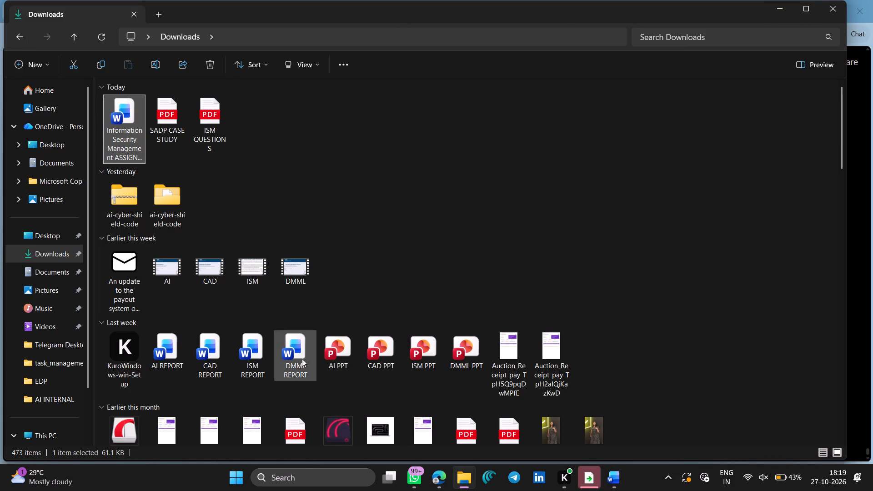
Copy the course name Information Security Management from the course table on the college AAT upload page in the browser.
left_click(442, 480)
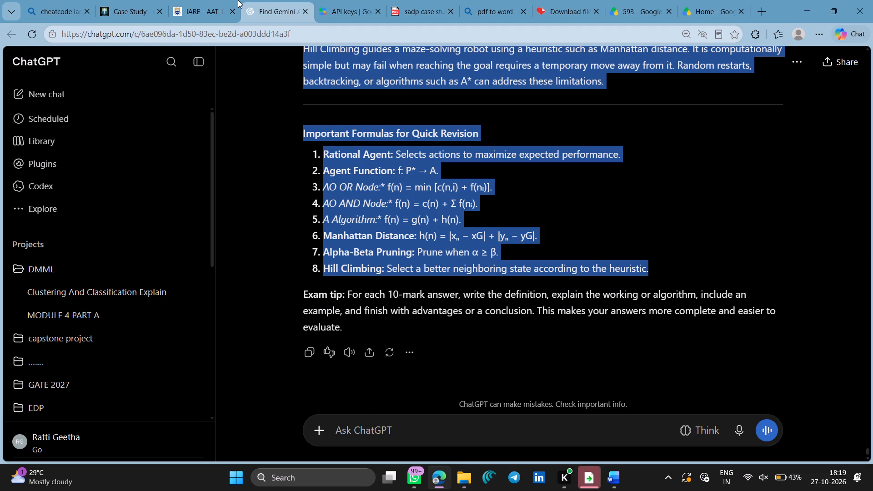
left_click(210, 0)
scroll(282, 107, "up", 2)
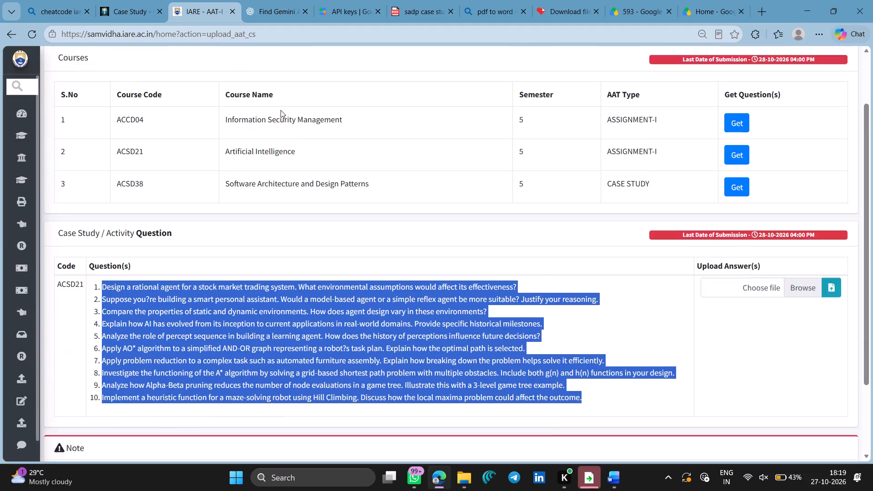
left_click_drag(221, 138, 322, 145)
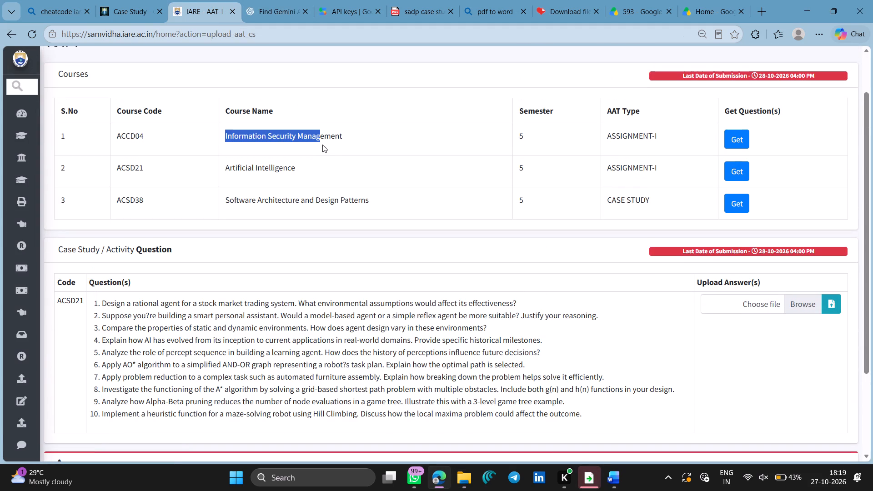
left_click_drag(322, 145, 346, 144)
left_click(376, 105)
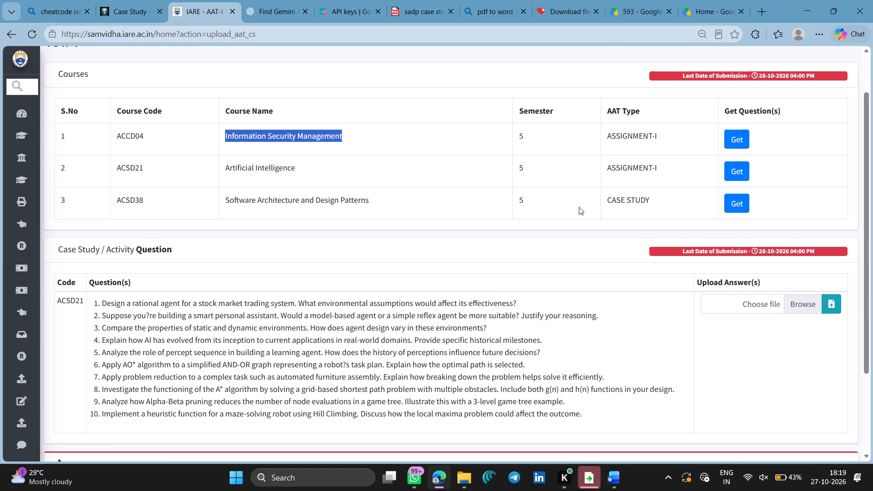
Open the ISM QUESTIONS PDF from Downloads, check its cover page and first answer, and return to the AAT upload page.
left_click(464, 473)
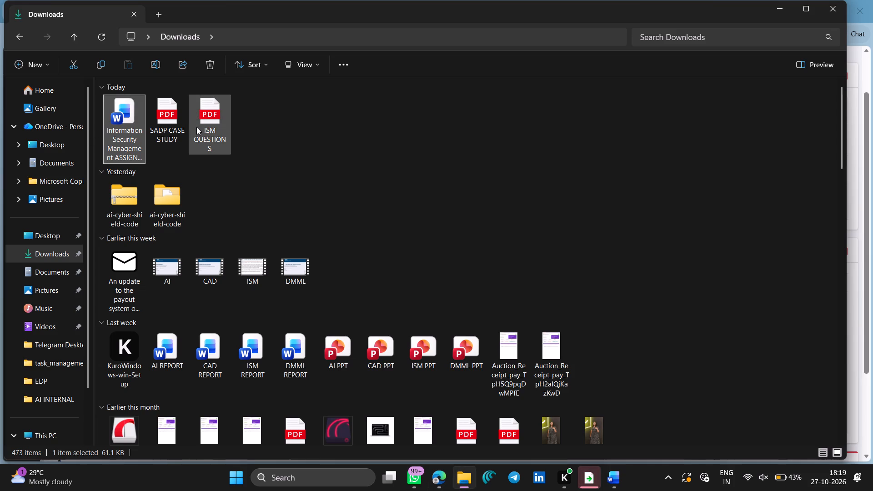
double_click(196, 127)
scroll(379, 154, "down", 1)
scroll(377, 152, "up", 7)
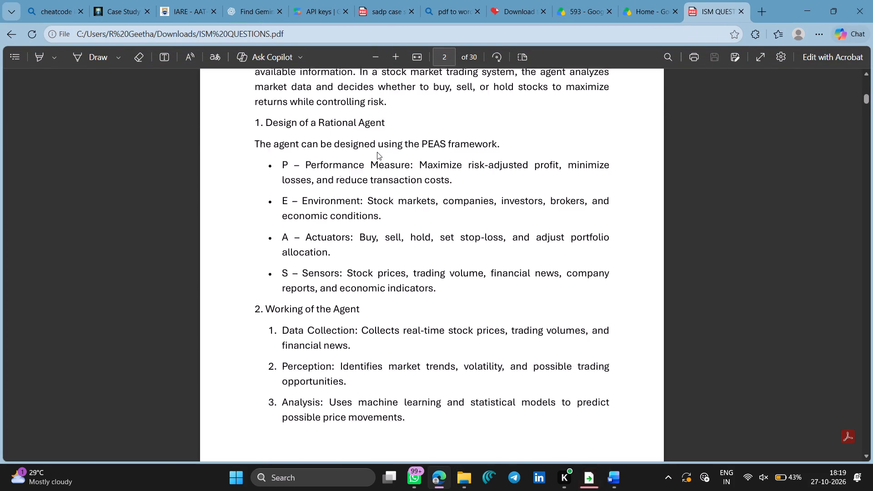
scroll(377, 152, "up", 14)
scroll(377, 152, "down", 4)
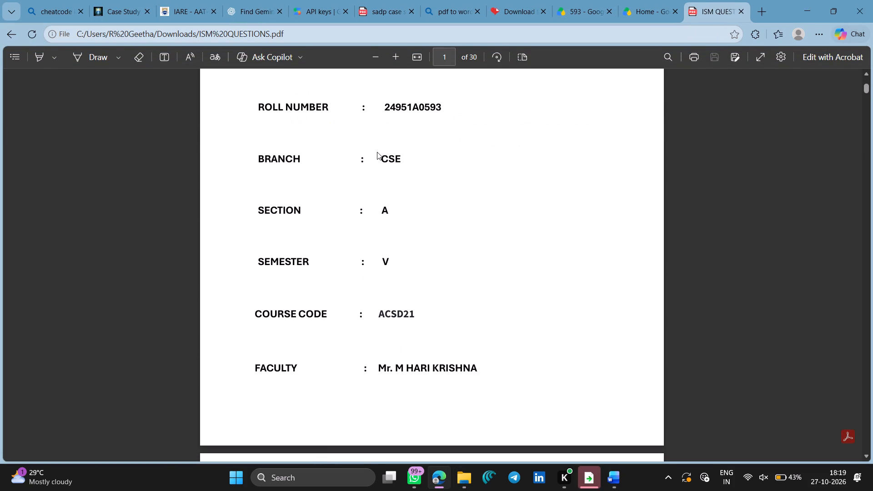
scroll(377, 152, "up", 7)
left_click(380, 0)
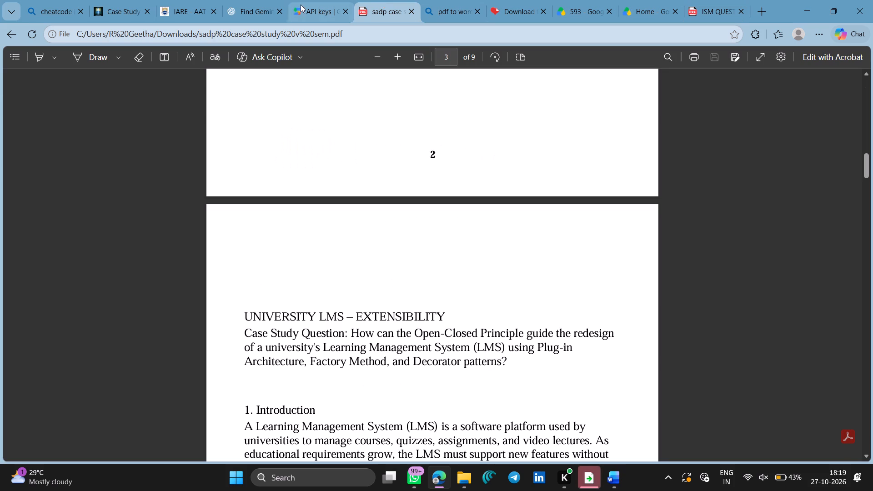
left_click(181, 0)
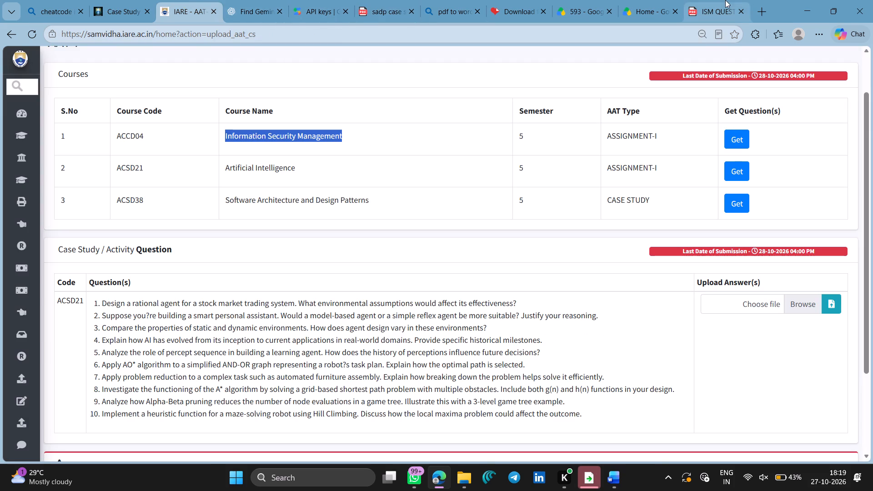
Rename the ISM QUESTIONS PDF in the Downloads folder as AI QUESTIONS.
left_click(465, 479)
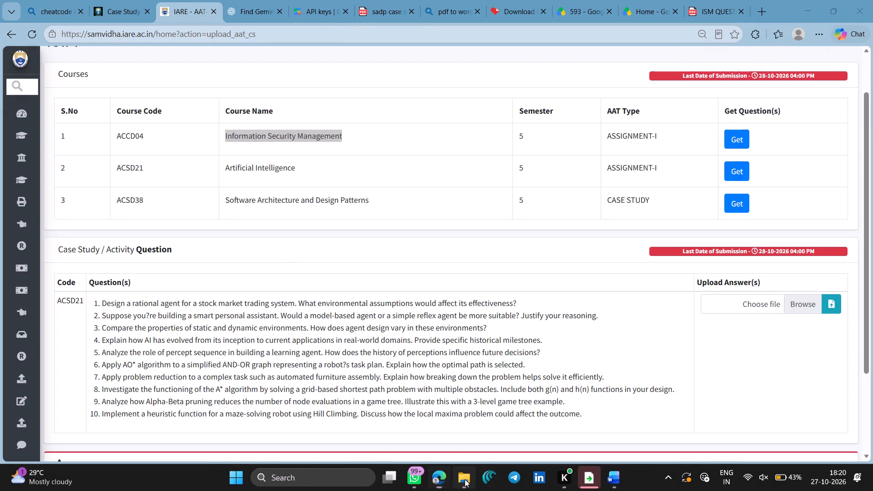
left_click(203, 122)
right_click(203, 122)
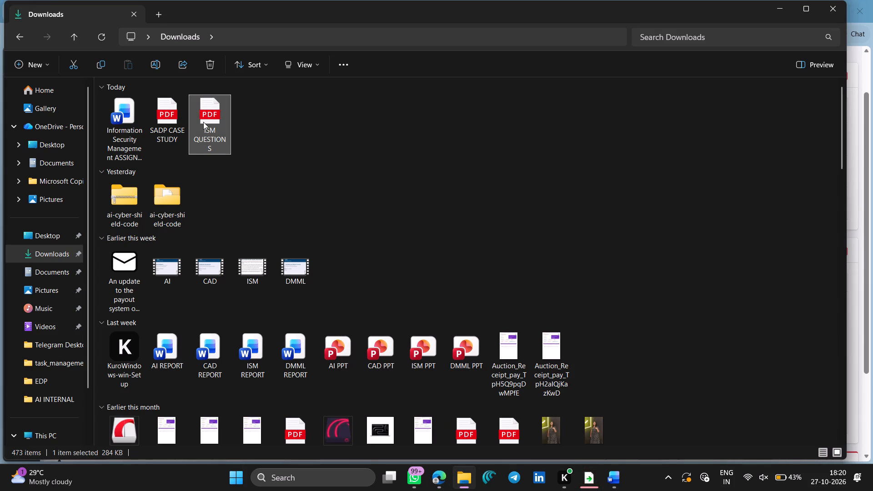
left_click(159, 69)
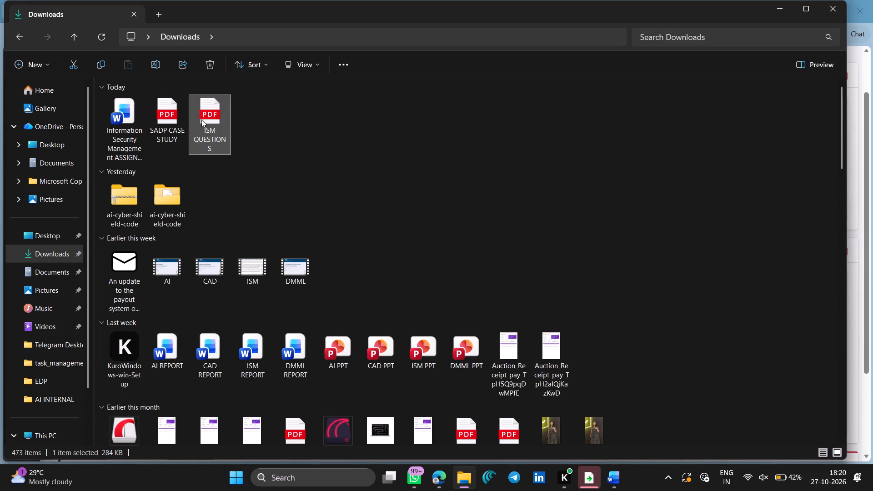
left_click(201, 120)
right_click(201, 119)
left_click(161, 65)
left_click(161, 65)
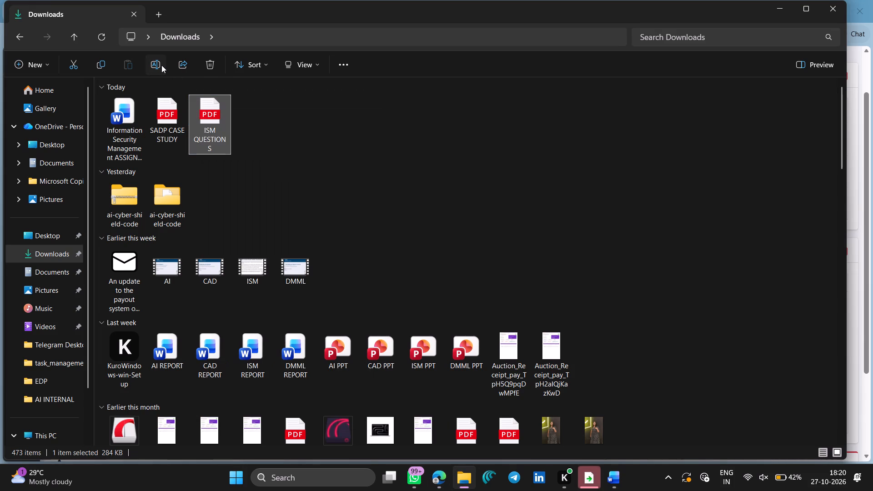
left_click(219, 125)
left_click(219, 125)
left_click(214, 129)
right_click(214, 129)
left_click(306, 112)
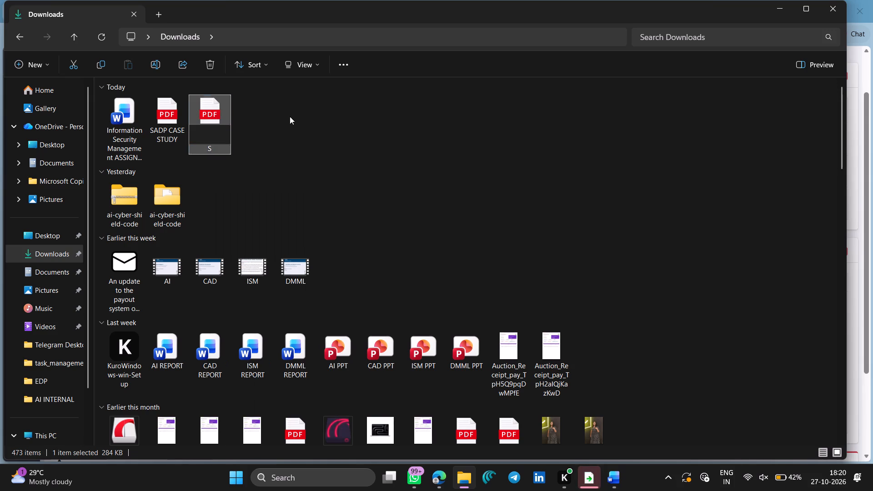
key("BackSpace")
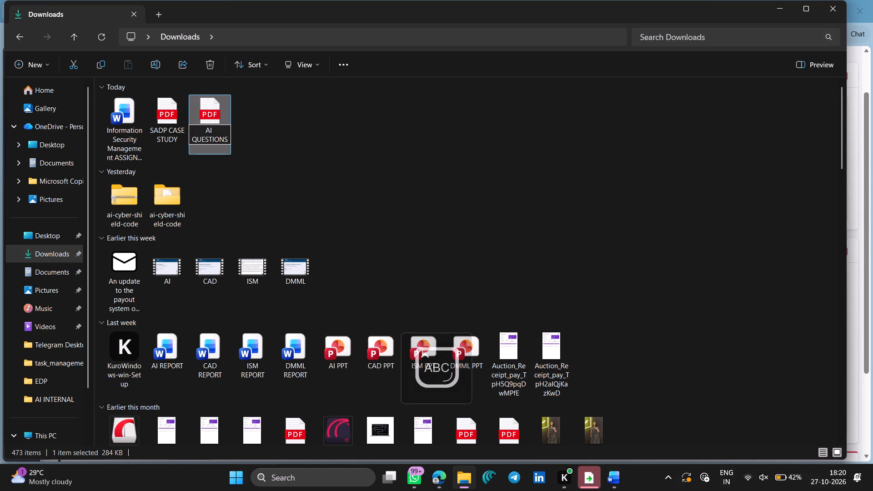
key("Return")
View the AI QUESTIONS PDF in the browser and close both open question PDFs.
double_click(218, 124)
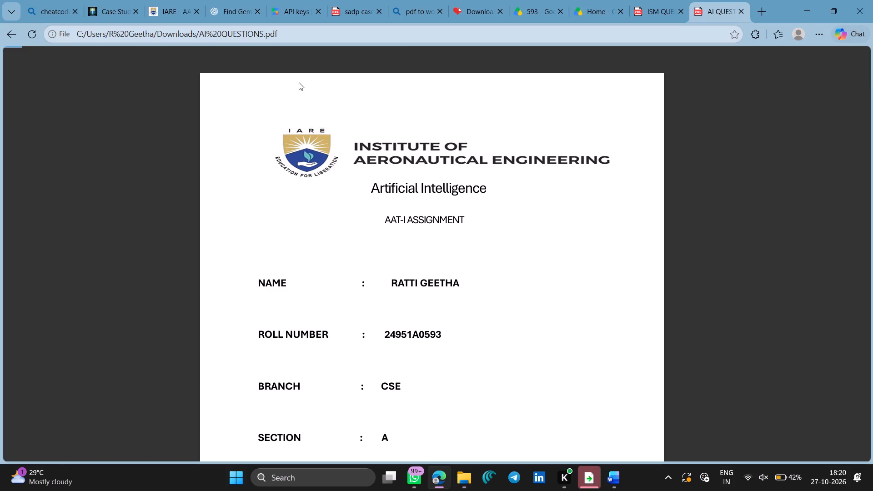
left_click(675, 8)
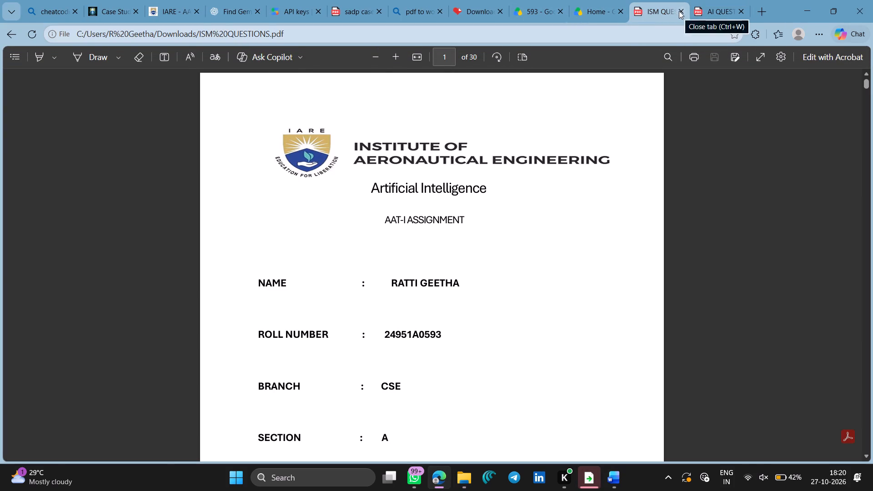
left_click(679, 11)
left_click(679, 11)
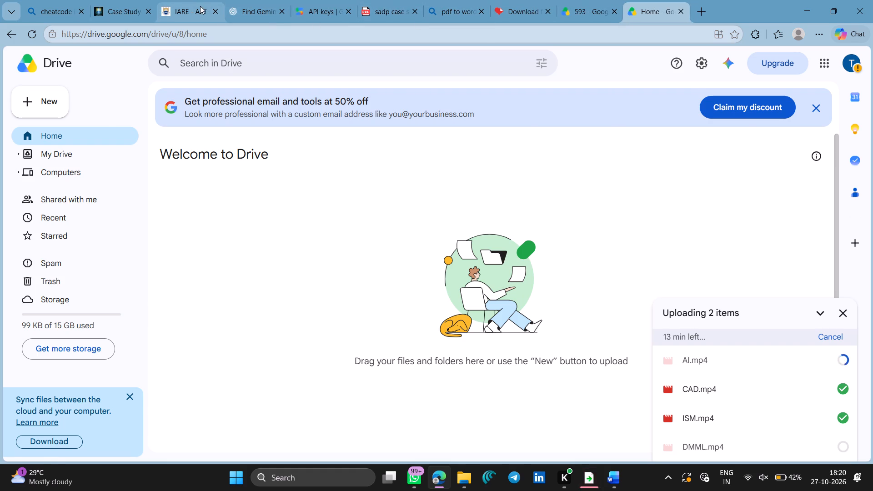
Replace the course code on the Word cover page with ACCD04, copied from the AAT upload page.
left_click(200, 6)
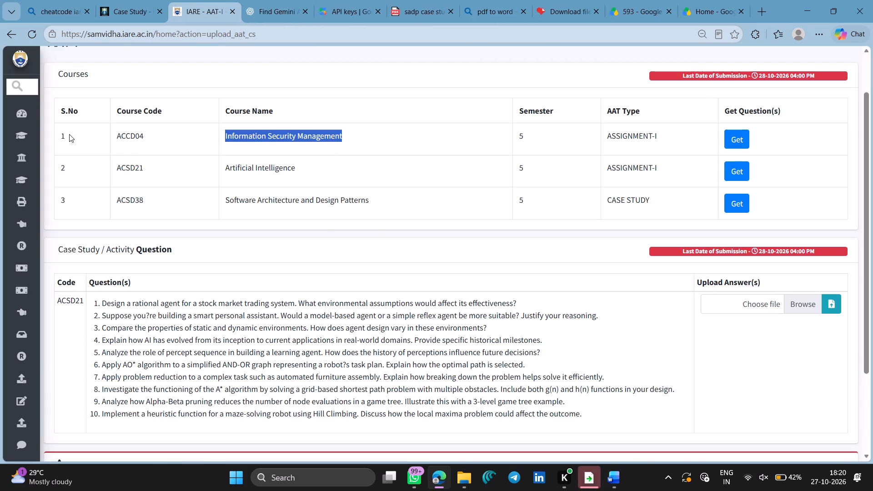
left_click_drag(116, 136, 149, 137)
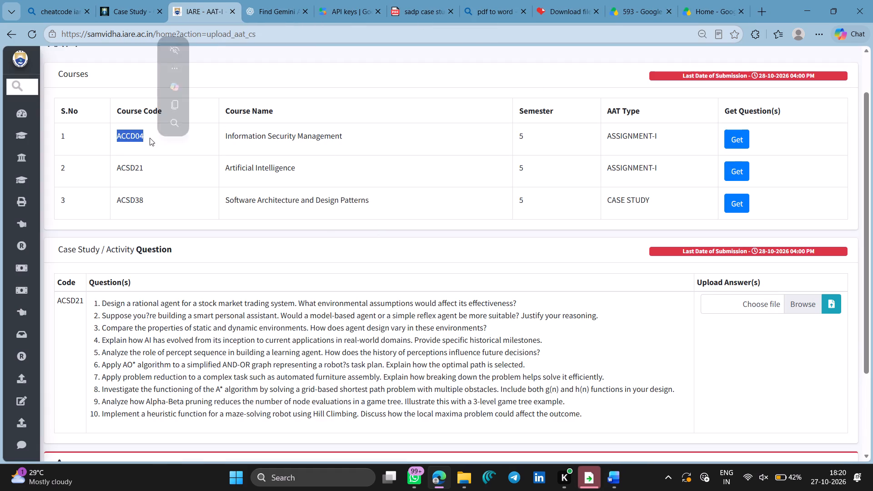
key("ctrl+c")
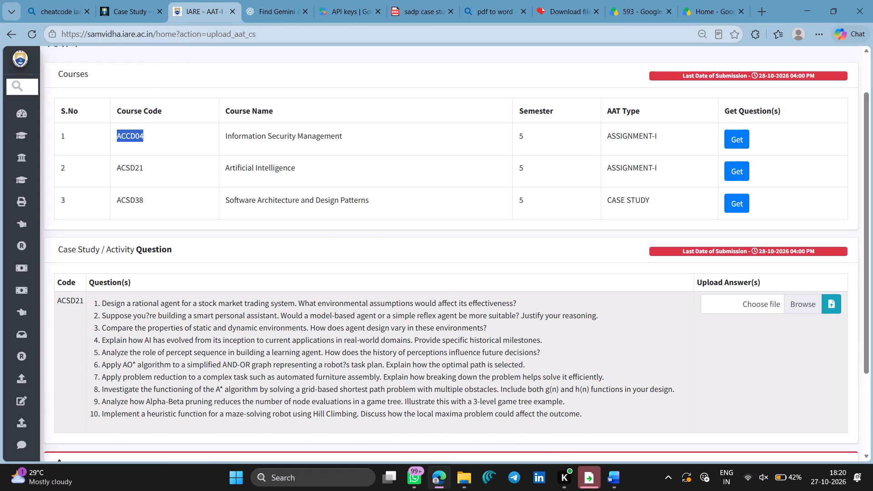
left_click(613, 479)
left_click_drag(374, 281, 374, 280)
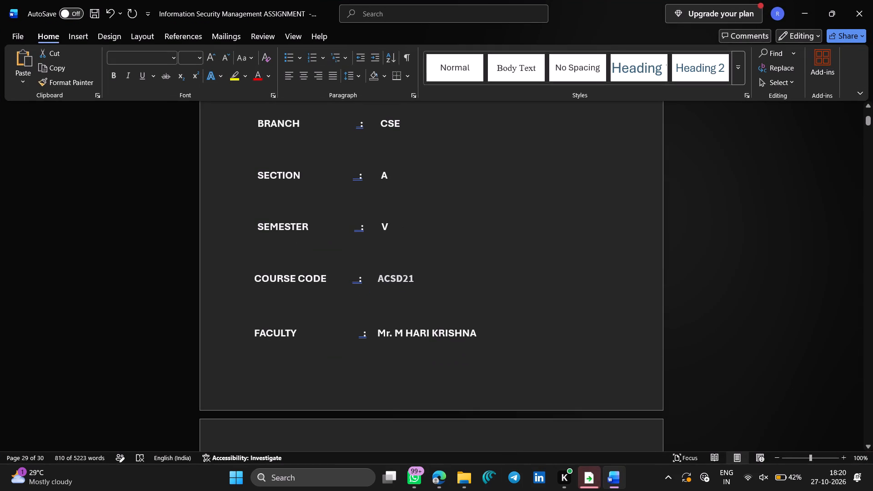
left_click_drag(374, 280, 421, 275)
left_click(378, 274)
left_click_drag(378, 274, 399, 276)
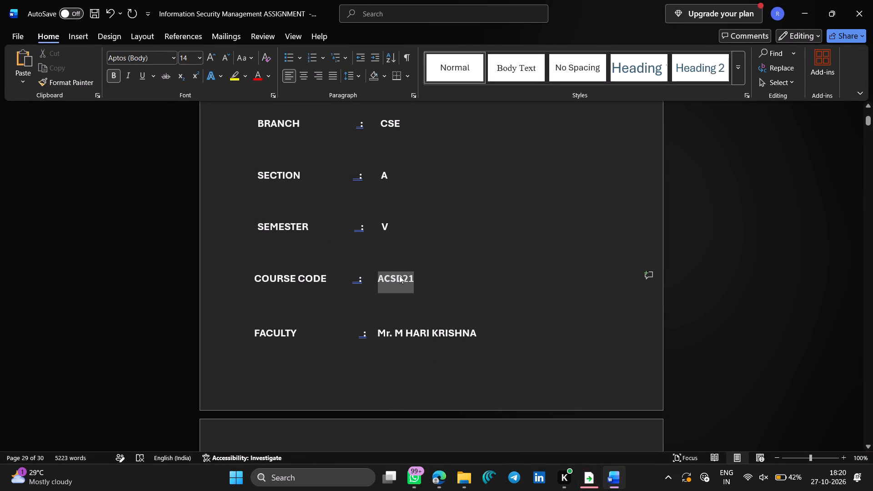
left_click_drag(399, 276, 414, 276)
key("ctrl+v")
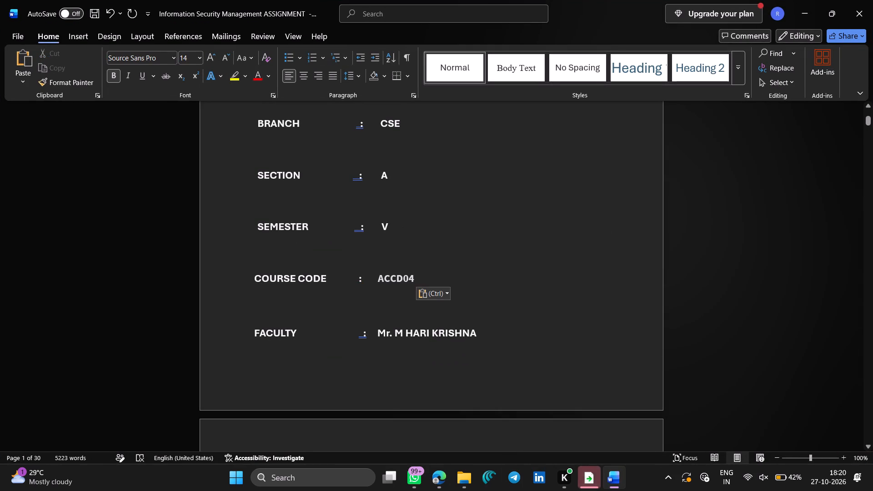
Replace the Artificial Intelligence title on the Word cover page with Information Security Management, copied from the AAT upload page.
left_click(442, 474)
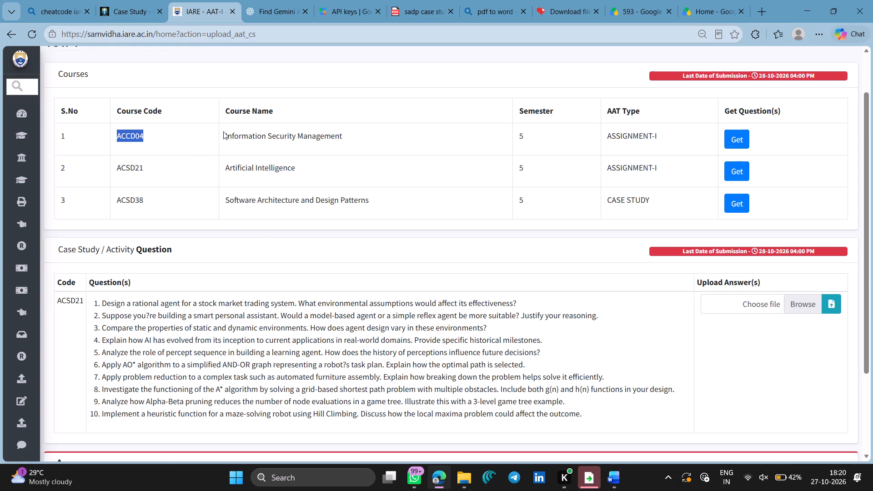
left_click_drag(222, 133, 357, 145)
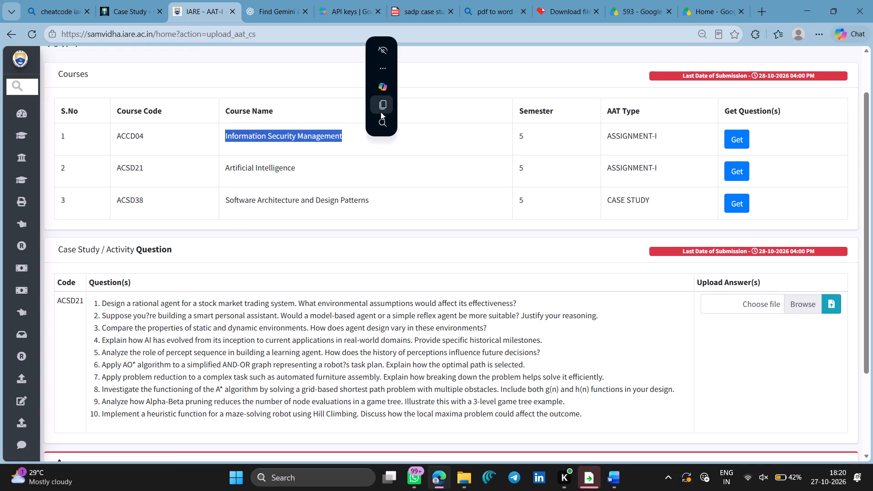
left_click(381, 110)
left_click(620, 472)
scroll(349, 228, "up", 3)
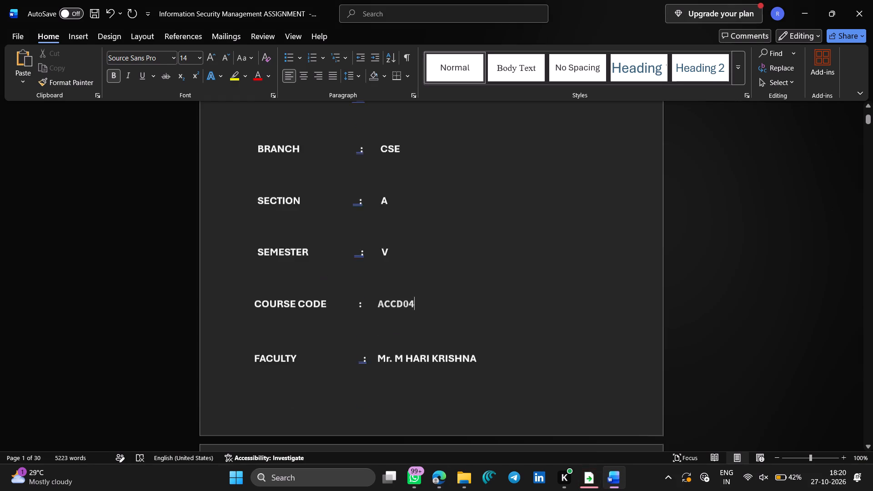
scroll(349, 227, "up", 9)
left_click_drag(373, 228, 472, 215)
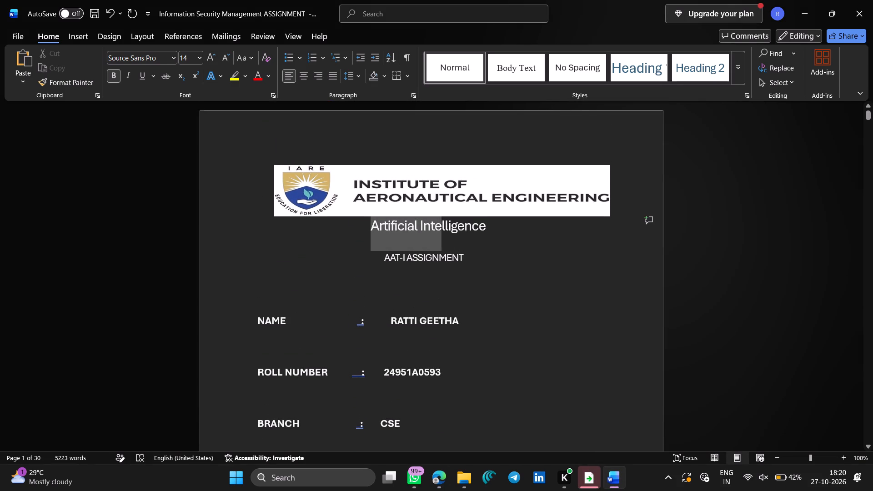
left_click_drag(472, 215, 495, 222)
key("ctrl+v")
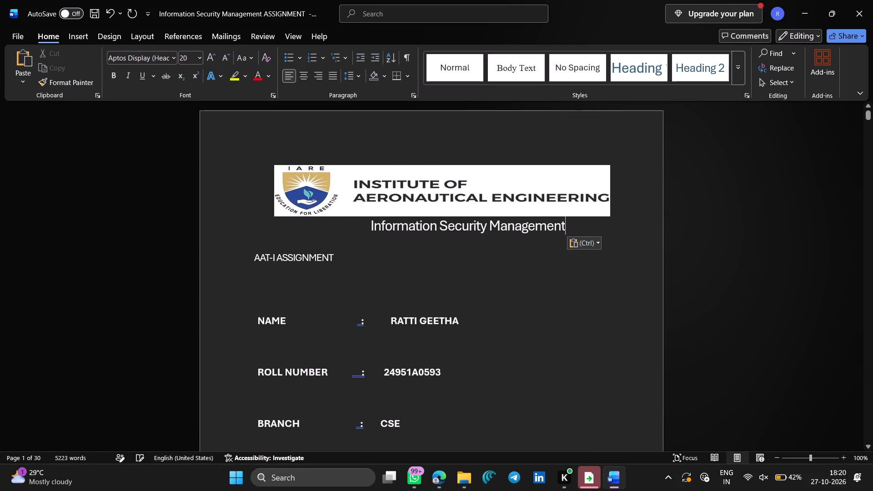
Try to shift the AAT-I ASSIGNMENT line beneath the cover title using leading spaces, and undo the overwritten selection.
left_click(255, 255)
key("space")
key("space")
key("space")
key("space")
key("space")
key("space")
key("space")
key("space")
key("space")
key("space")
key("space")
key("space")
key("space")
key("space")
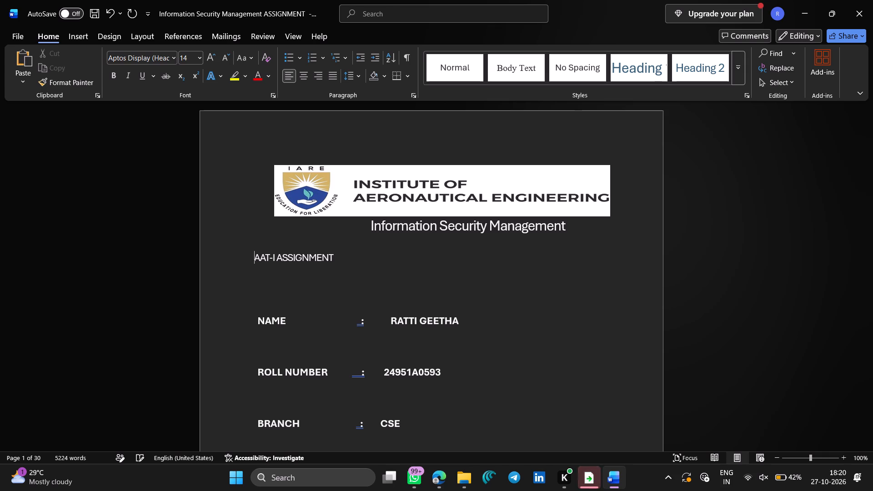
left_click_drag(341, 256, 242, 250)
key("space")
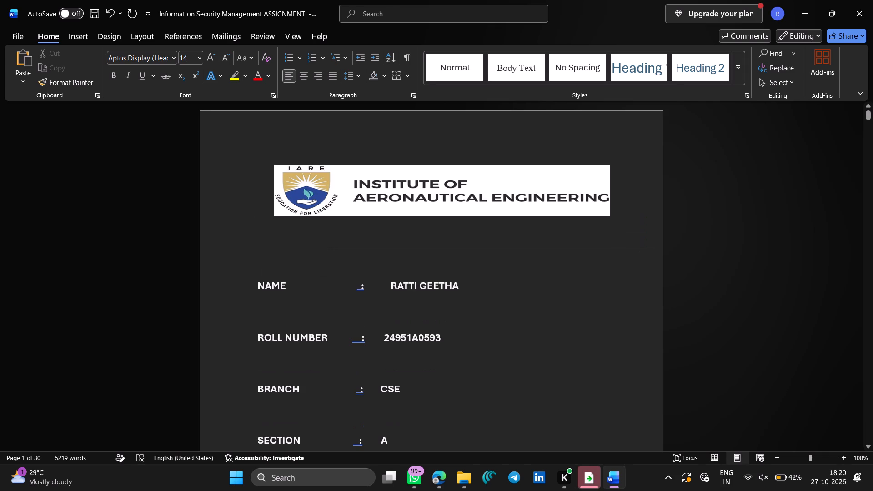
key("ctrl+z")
Delete the AAT-I ASSIGNMENT text beneath the course title on the cover page.
left_click(351, 258)
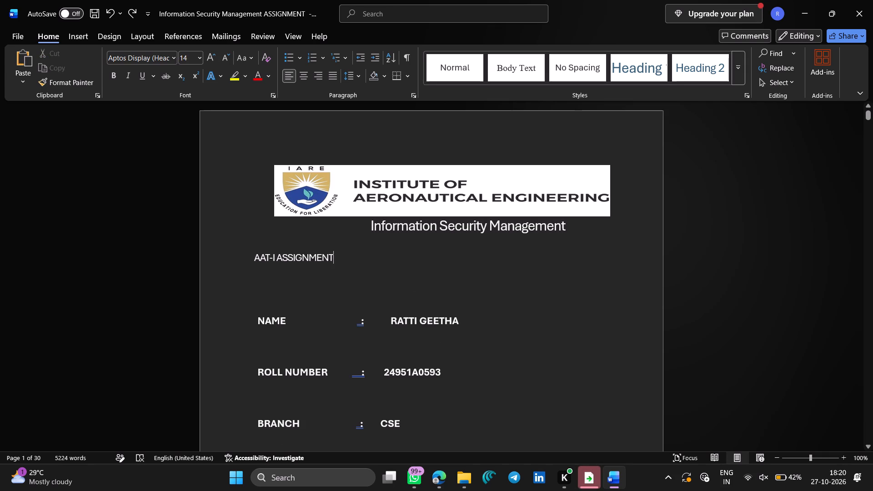
key("BackSpace")
key("BackSpace")
key("BackSpace")
key("BackSpace")
key("BackSpace")
key("BackSpace")
key("BackSpace")
key("BackSpace")
key("BackSpace")
key("BackSpace")
key("BackSpace")
key("BackSpace")
key("BackSpace")
key("BackSpace")
key("BackSpace")
key("BackSpace")
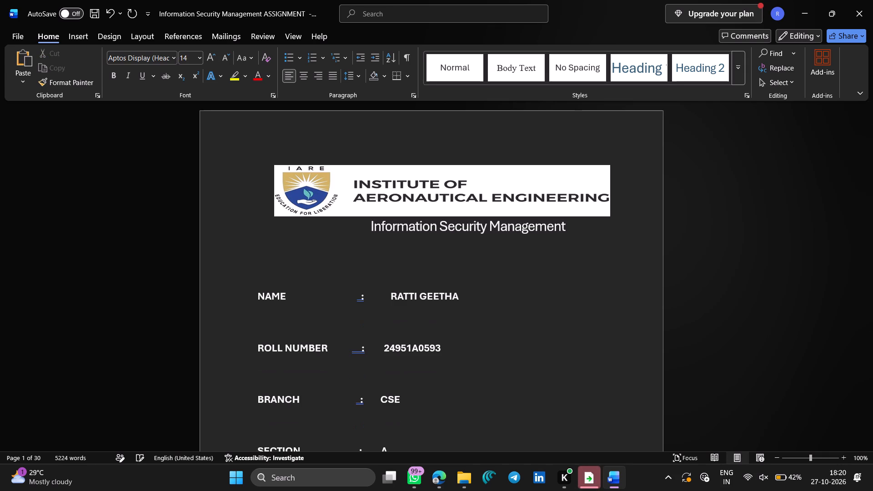
Insert a line break after the cover page's faculty line so that question 1 starts on the second page.
scroll(344, 262, "down", 16)
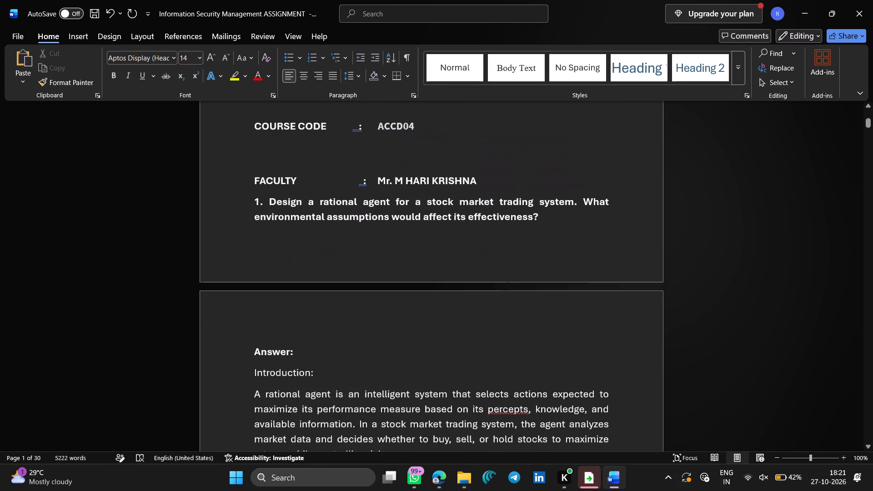
left_click(509, 172)
key("Return")
key("Return")
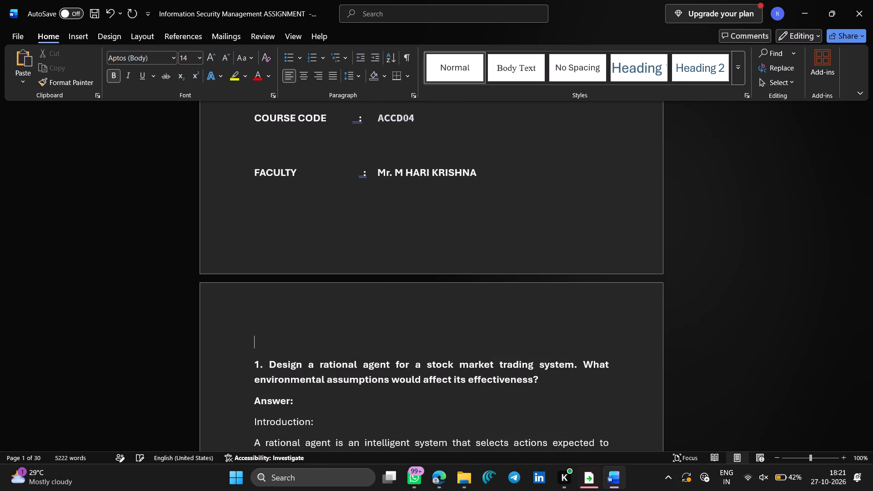
key("BackSpace")
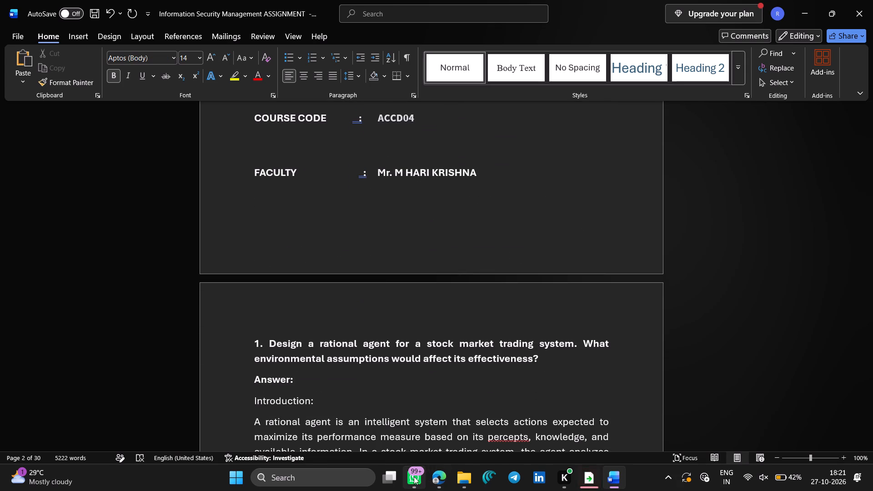
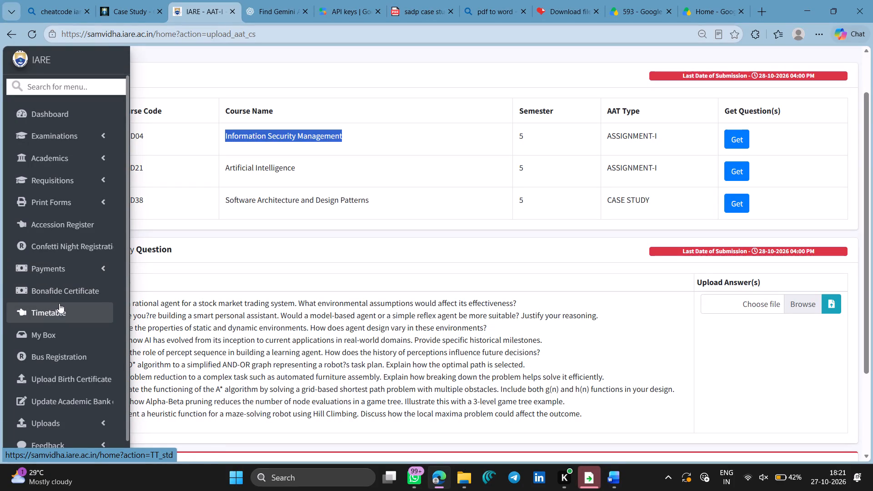
Show the college portal timetable for Computer Science and Engineering - V Semester (Section - A).
left_click(57, 312)
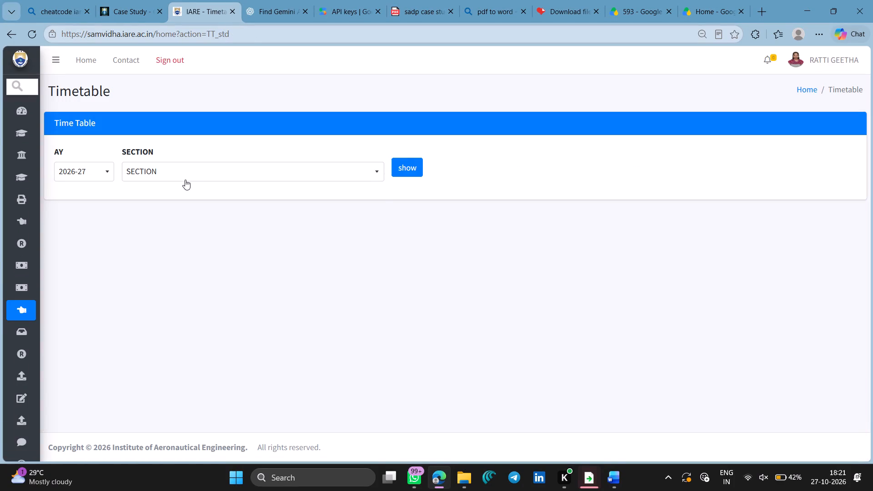
left_click(183, 175)
left_click(196, 225)
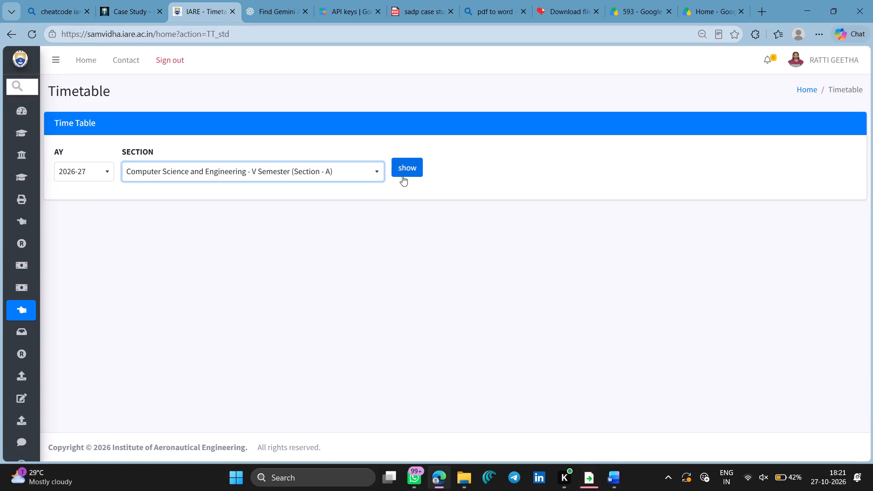
left_click(402, 175)
Replace the faculty name on the Word cover page with the Information Security Management staff name copied from the timetable's subject list.
scroll(582, 254, "down", 8)
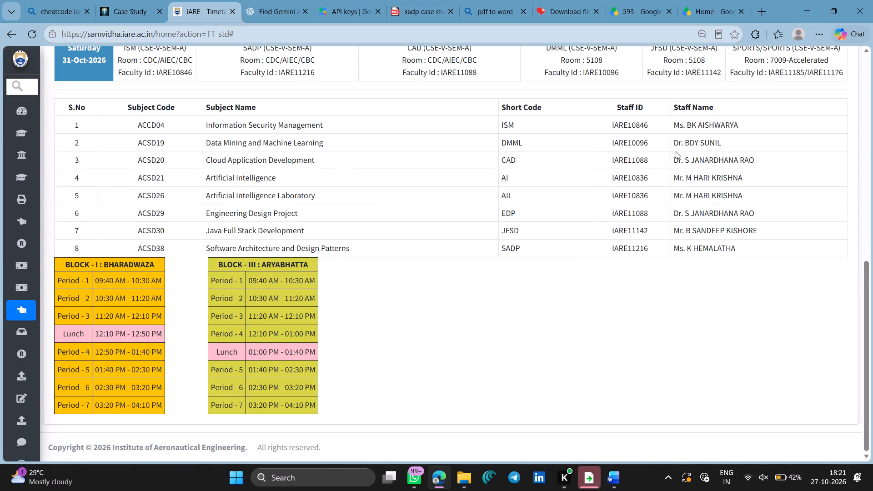
left_click_drag(672, 125, 748, 116)
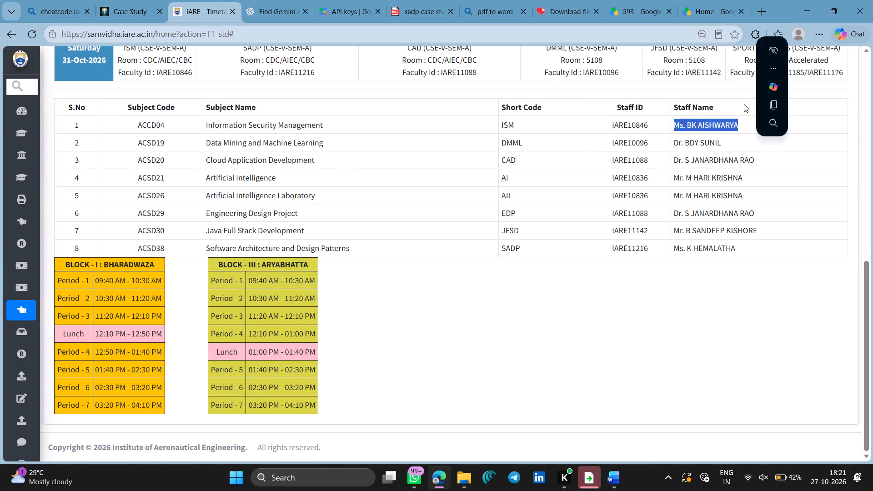
left_click(772, 105)
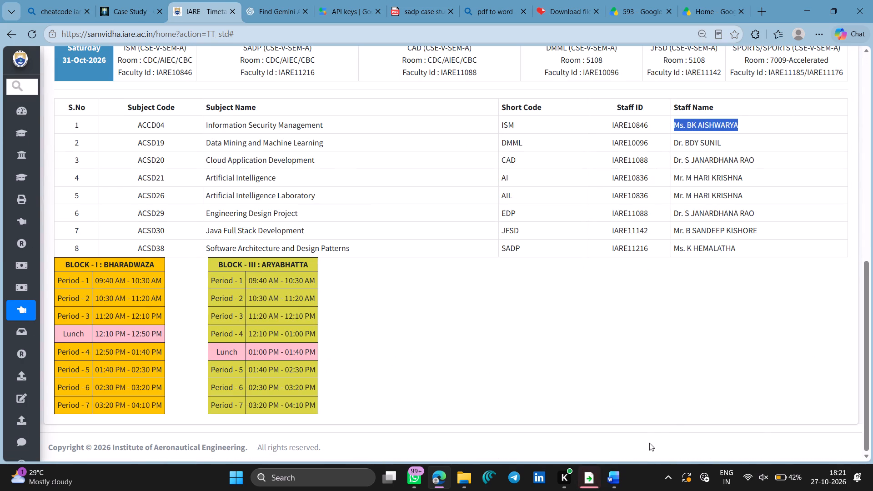
left_click(615, 471)
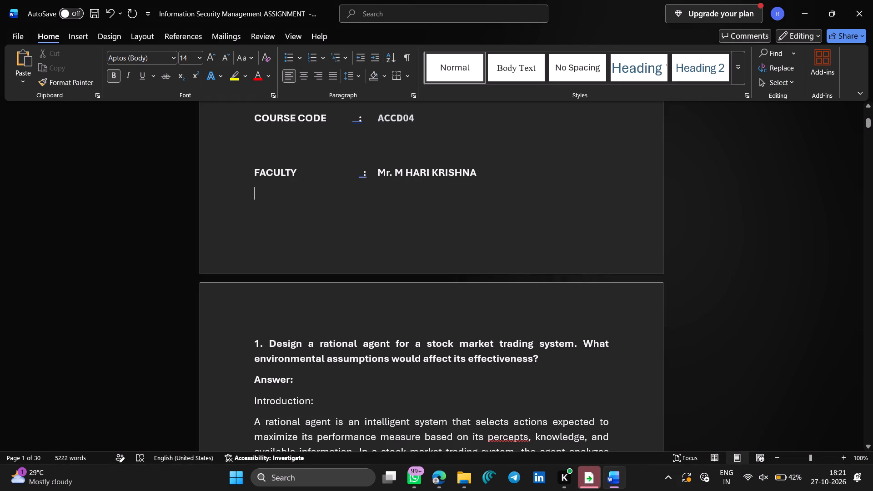
left_click_drag(378, 172, 462, 174)
key("ctrl+v")
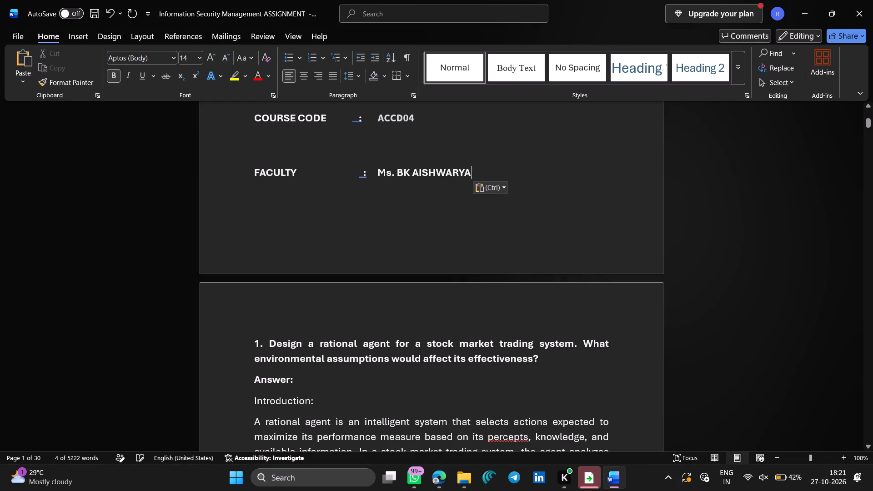
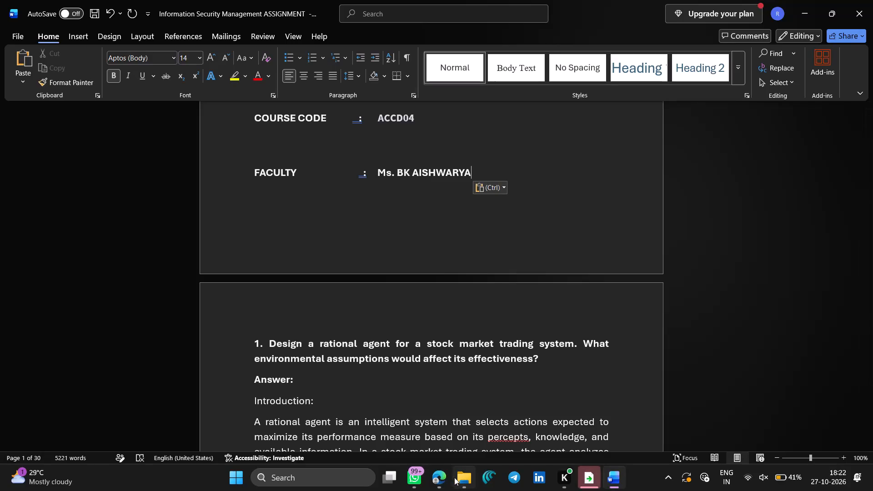
left_click(436, 472)
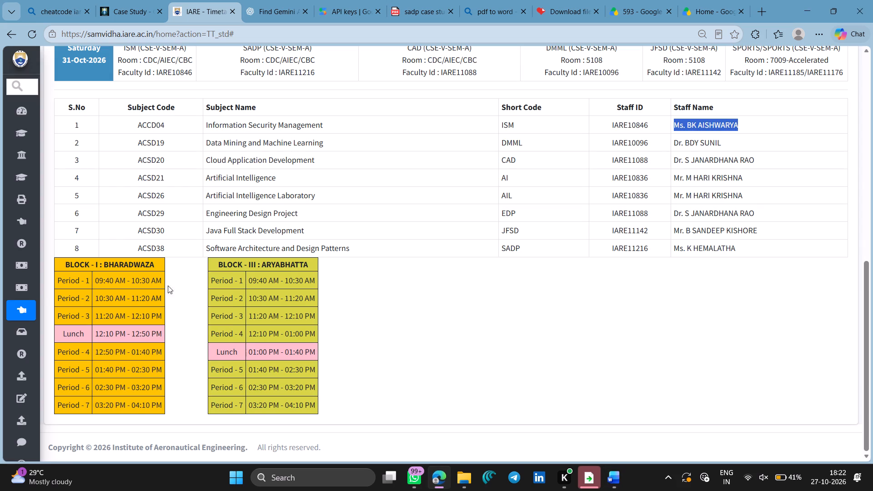
scroll(92, 352, "down", 8)
left_click(51, 410)
scroll(61, 378, "down", 7)
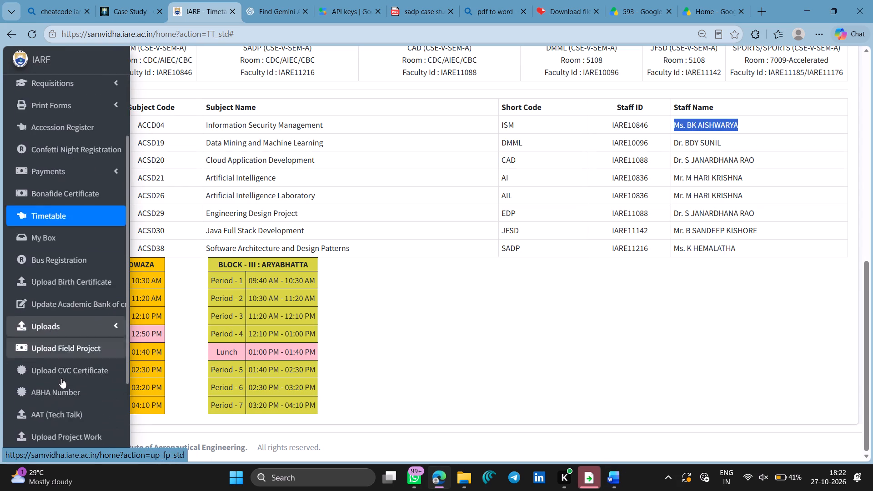
scroll(61, 378, "down", 3)
left_click(51, 362)
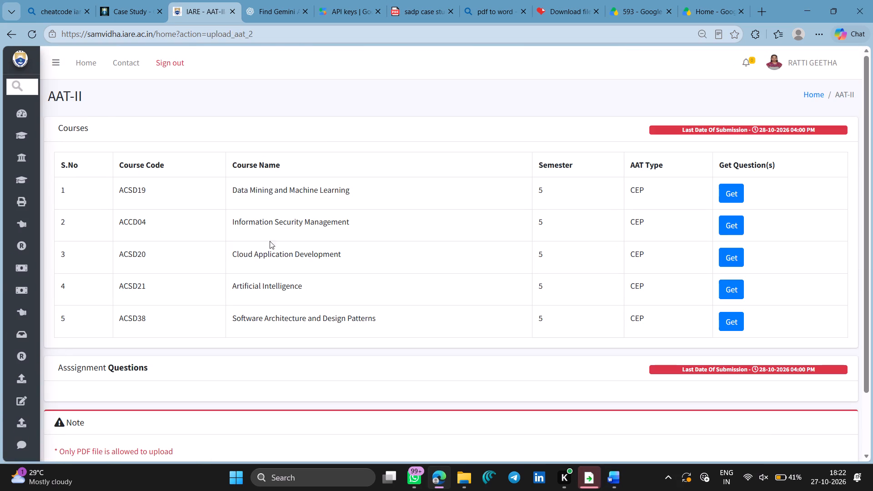
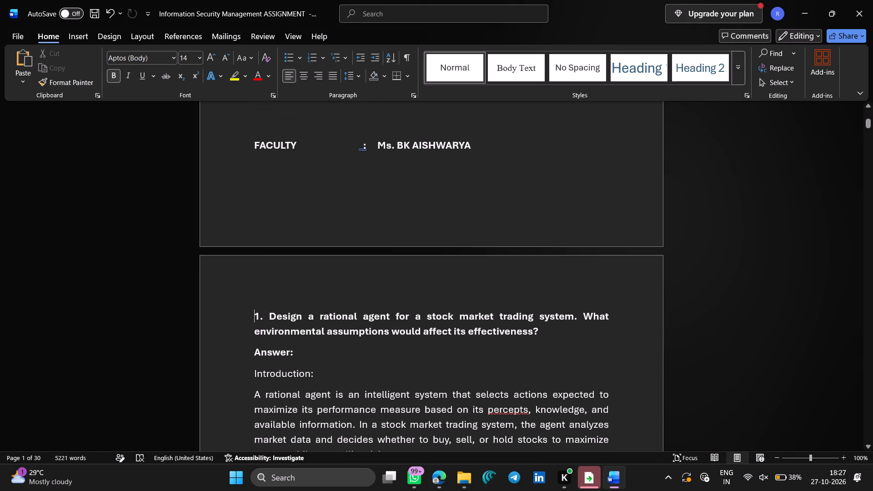
left_click_drag(260, 319, 325, 490)
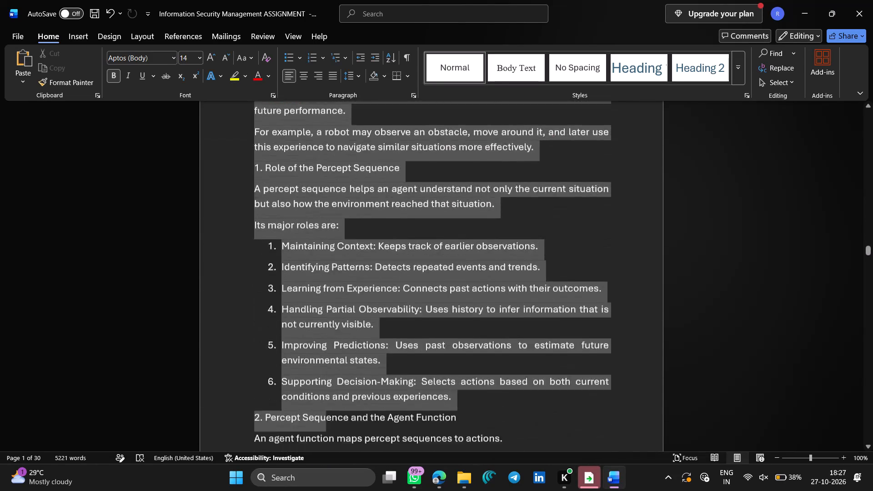
left_click_drag(325, 490, 325, 485)
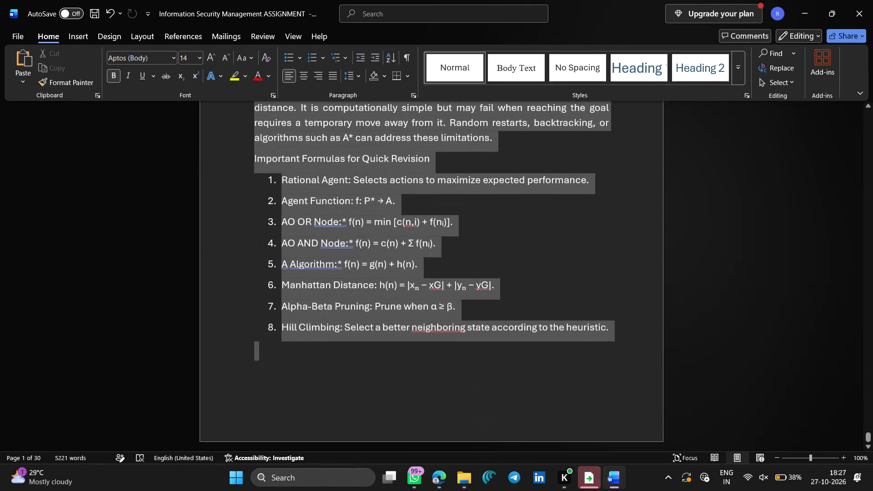
left_click_drag(325, 485, 326, 477)
key("ctrl+v")
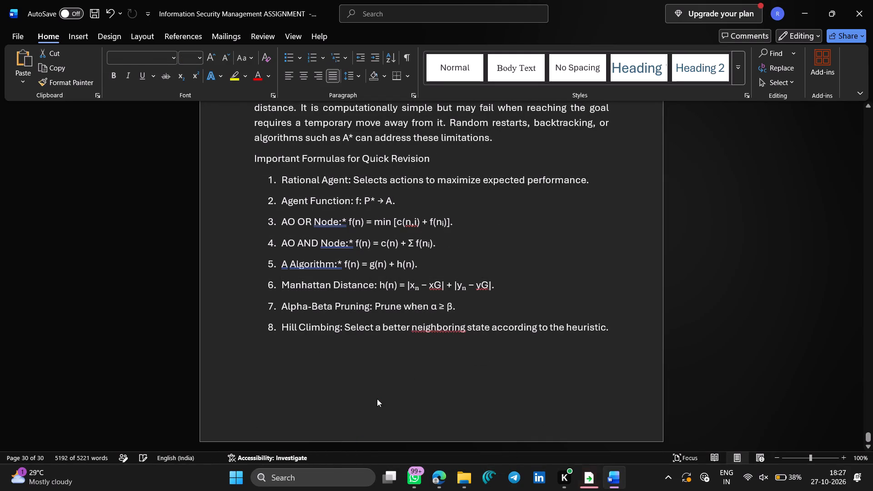
Remove bold from question 1's answer on active and passive attacks, from the Introduction heading through the conclusion paragraph.
scroll(333, 280, "up", 18)
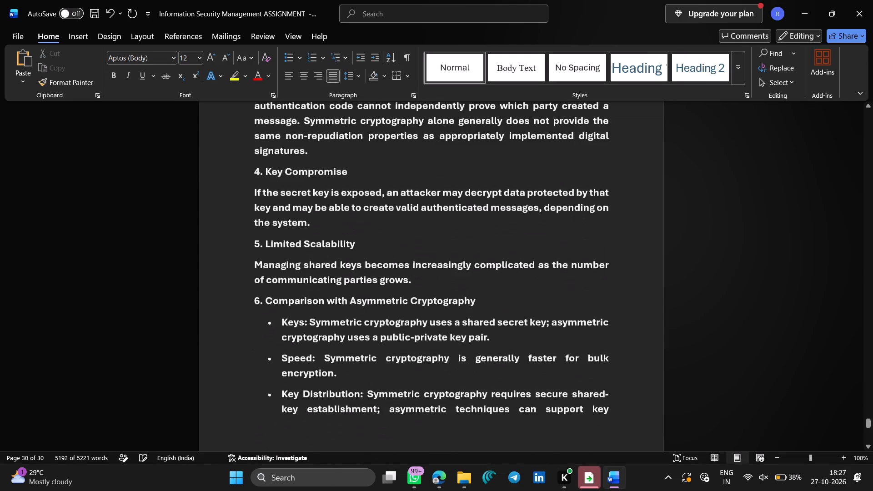
scroll(333, 280, "up", 20)
scroll(333, 280, "up", 17)
scroll(333, 280, "up", 13)
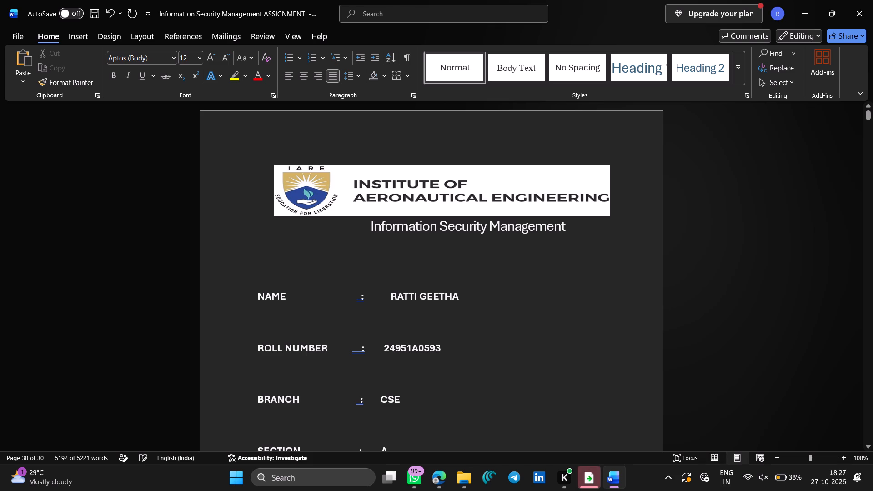
scroll(274, 291, "down", 14)
scroll(273, 291, "down", 8)
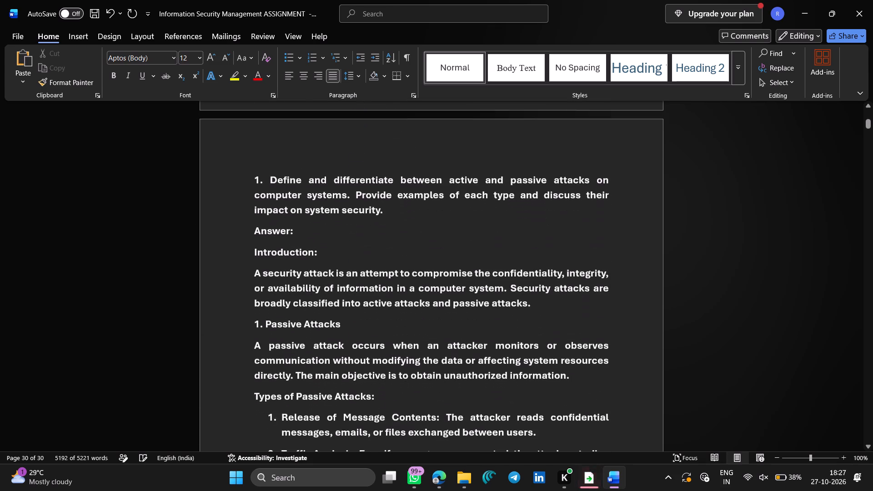
left_click_drag(253, 248, 372, 447)
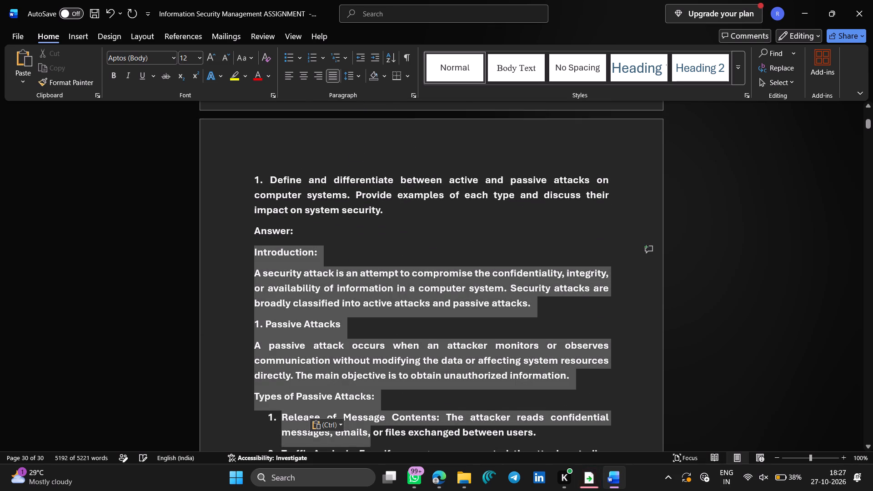
left_click_drag(372, 447, 413, 428)
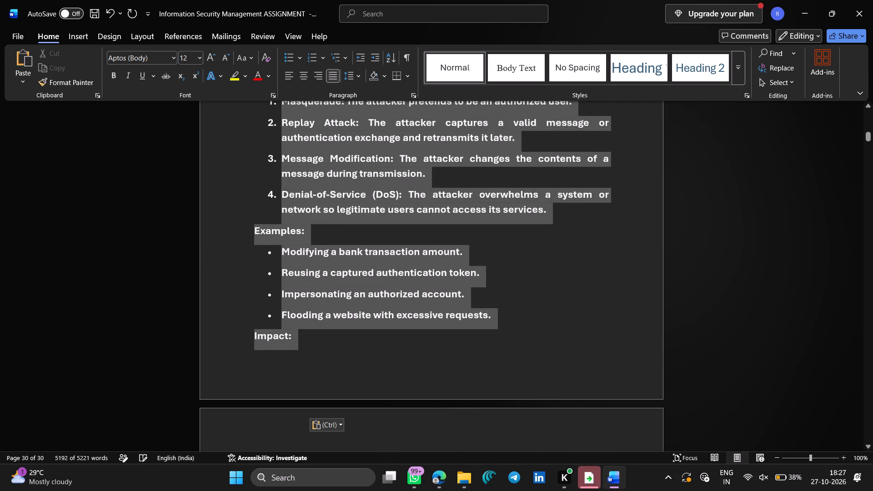
left_click_drag(413, 428, 421, 459)
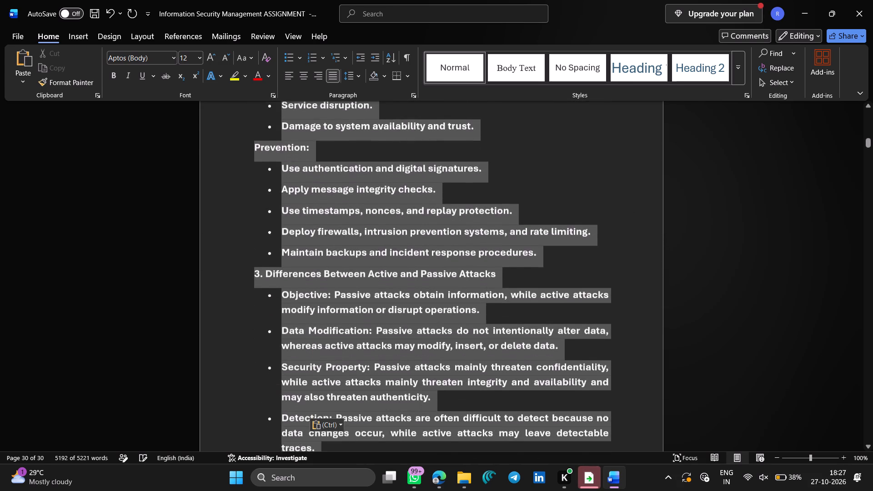
left_click_drag(421, 459, 412, 475)
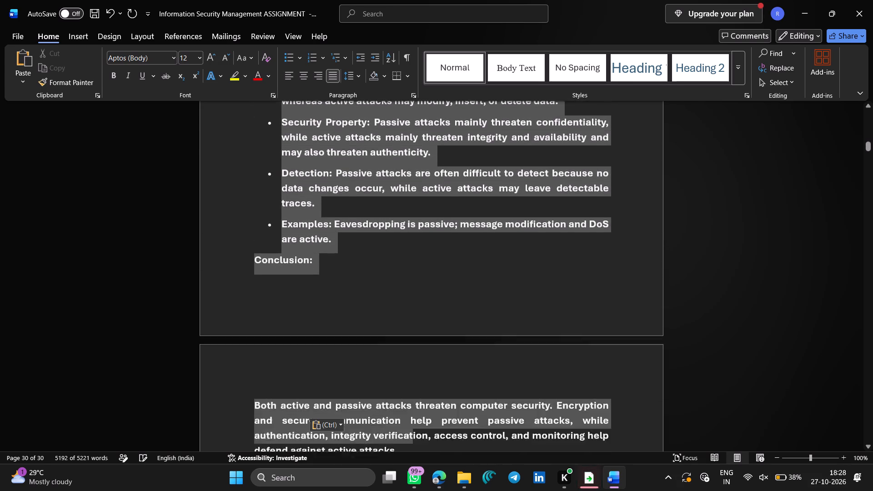
left_click_drag(412, 475, 409, 316)
left_click(421, 297)
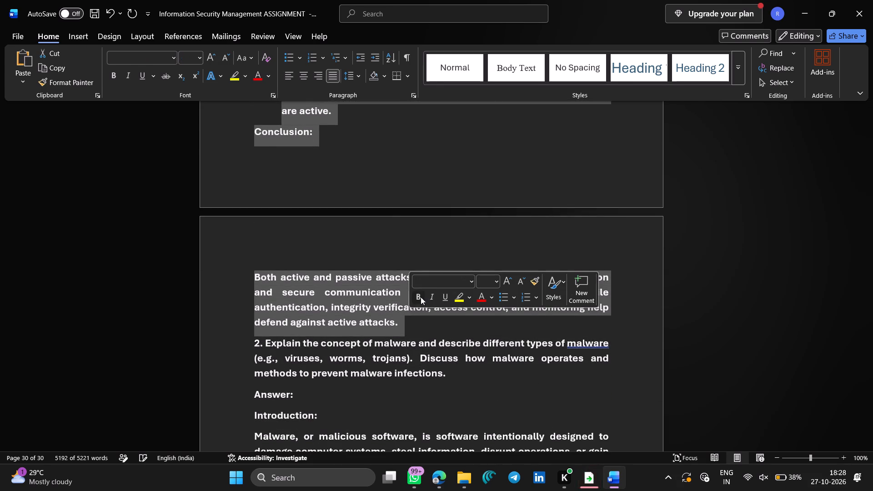
Delete the Detection and Examples bullets under "3. Differences Between Active and Passive Attacks" in question 1's answer.
scroll(236, 237, "up", 10)
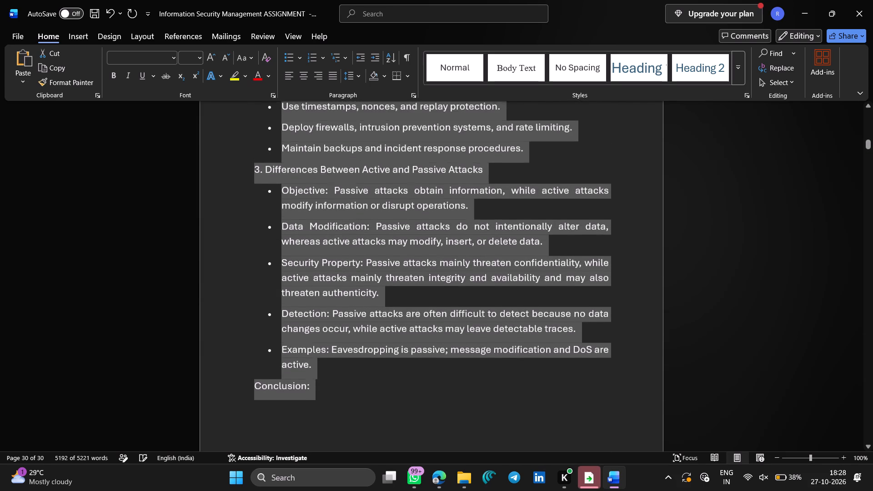
scroll(299, 279, "down", 1)
left_click(287, 250)
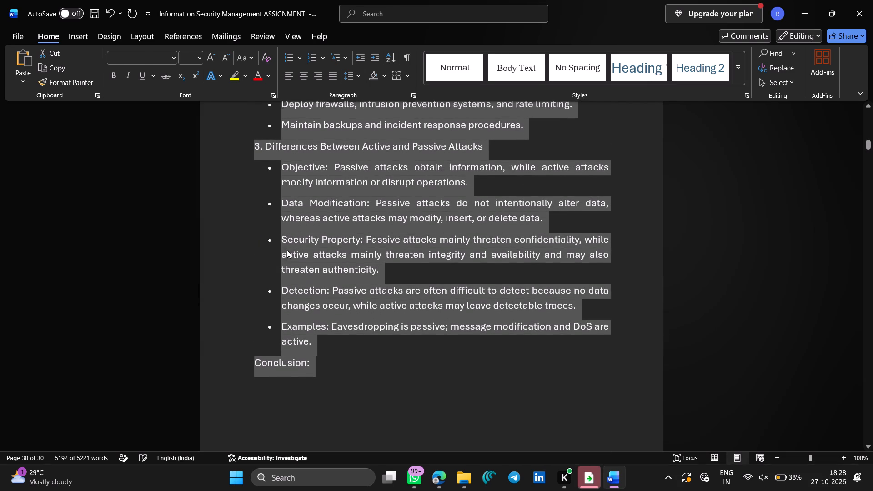
left_click_drag(267, 287, 316, 335)
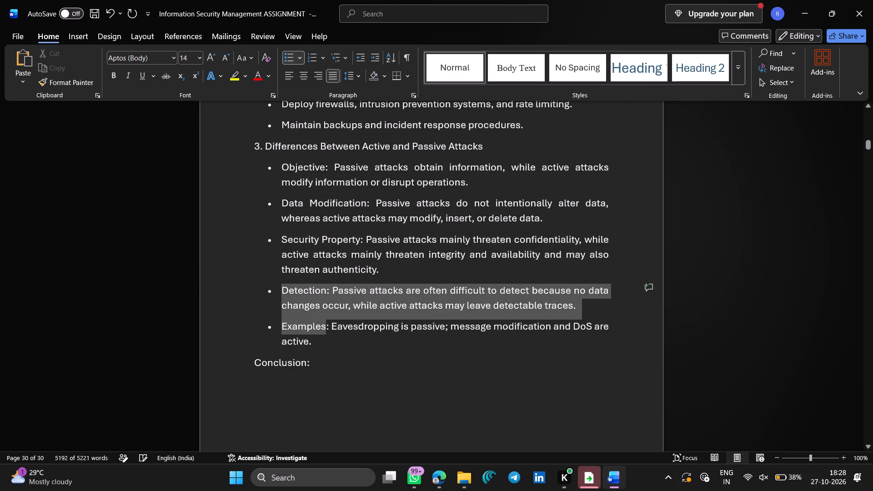
left_click_drag(316, 335, 323, 343)
key("BackSpace")
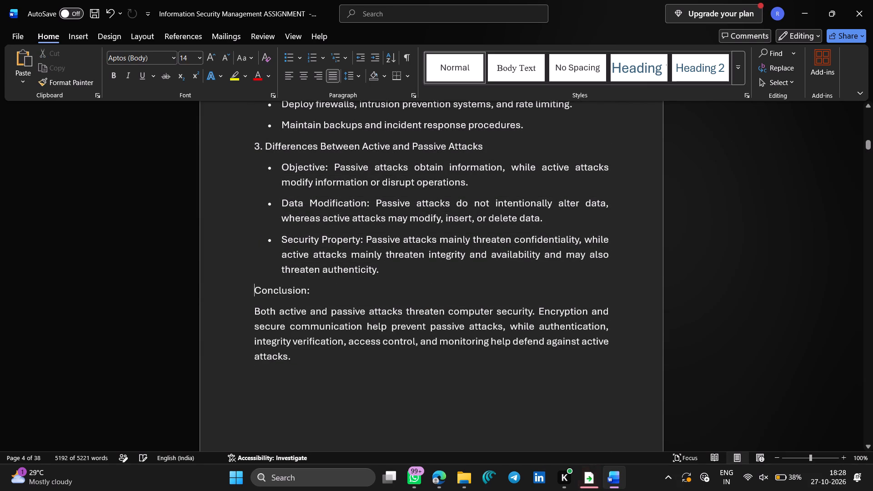
Remove bold from question 2's malware answer, from its introduction through the end of the conclusion.
scroll(325, 349, "down", 9)
left_click_drag(255, 351, 361, 476)
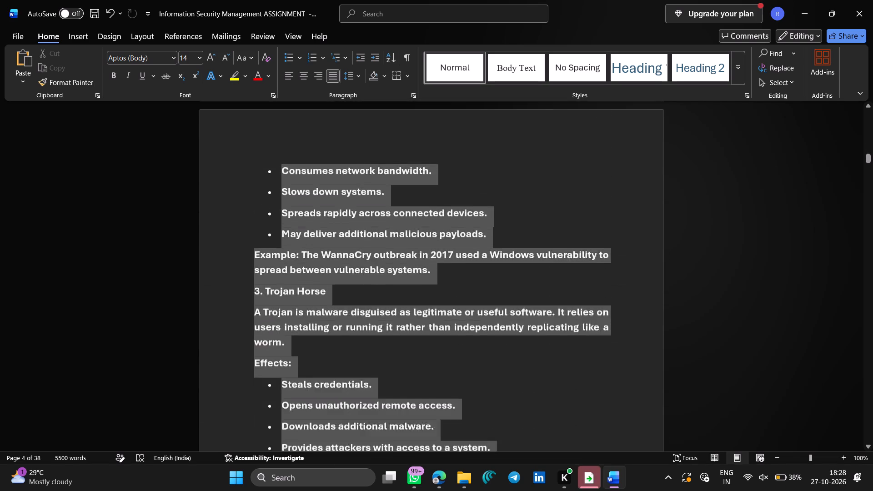
left_click_drag(361, 476, 391, 467)
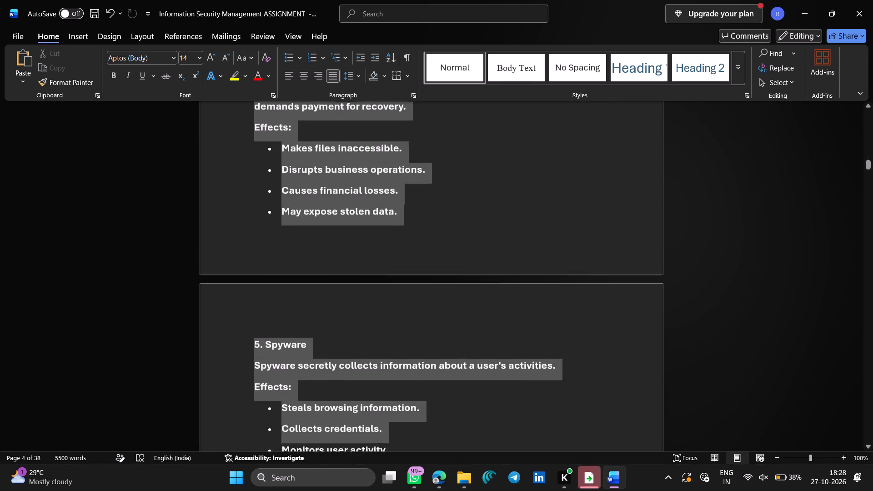
left_click_drag(391, 467, 391, 466)
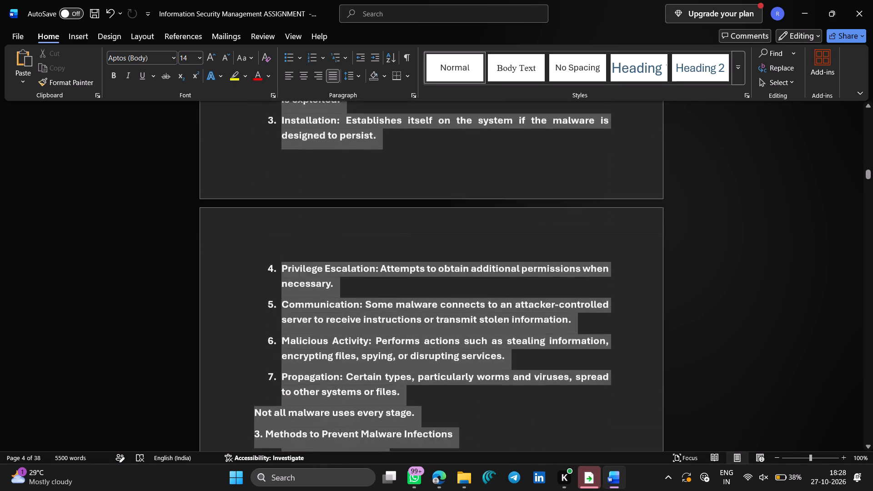
left_click_drag(391, 466, 631, 401)
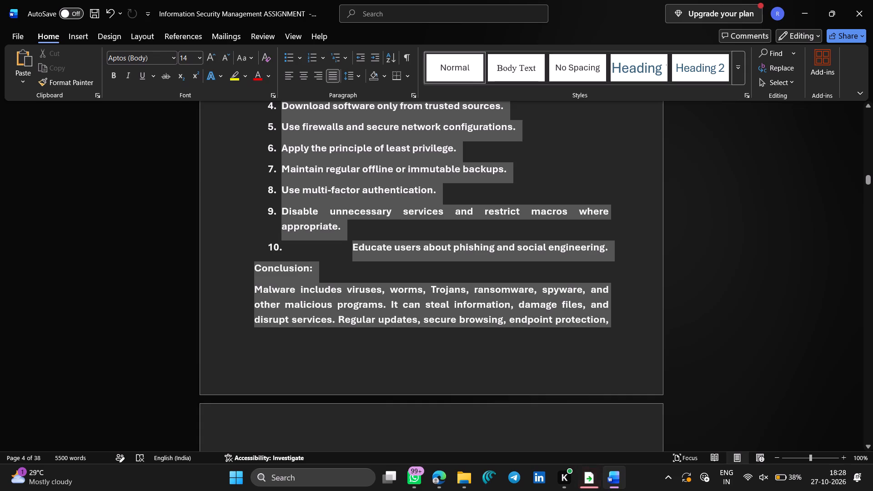
left_click_drag(631, 401, 350, 228)
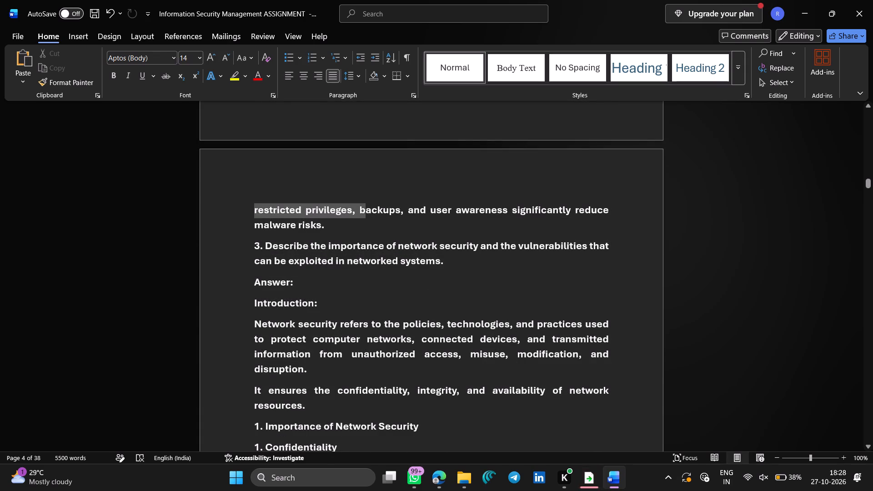
left_click_drag(350, 228, 347, 230)
left_click(354, 217)
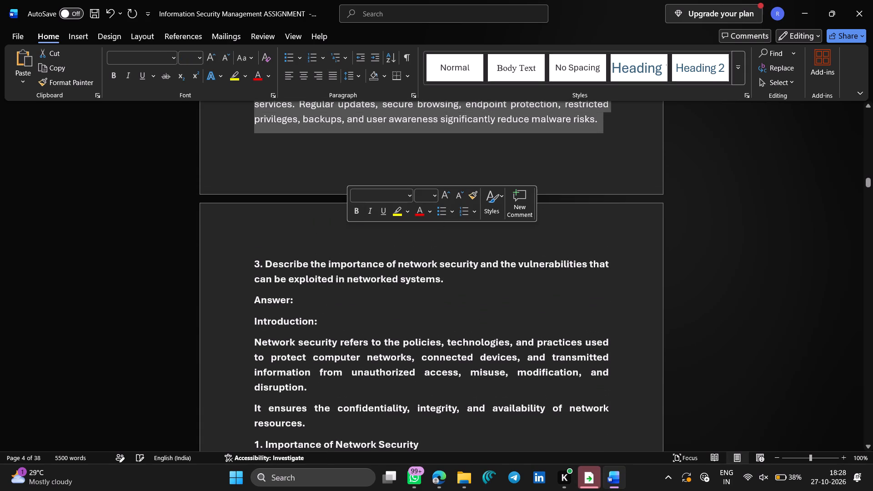
Remove bold from question 3's network security answer, from the Introduction heading through the conclusion paragraph.
scroll(255, 256, "down", 2)
left_click_drag(254, 266, 309, 368)
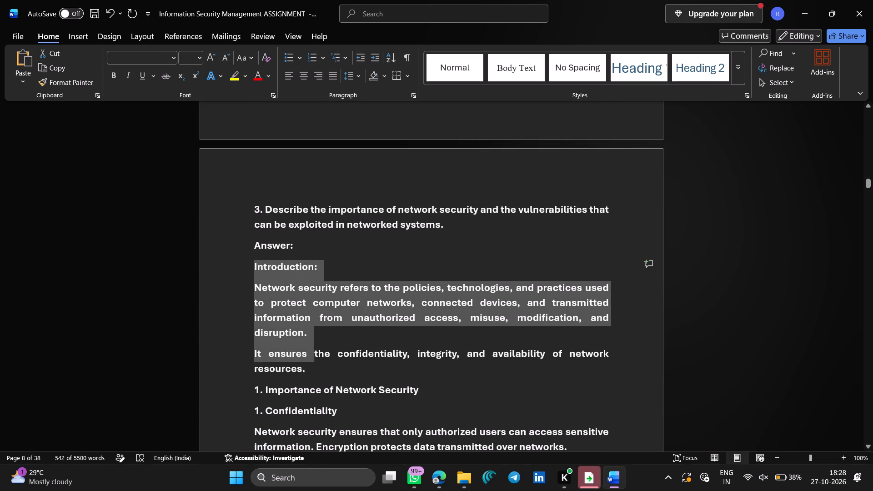
left_click_drag(309, 368, 347, 467)
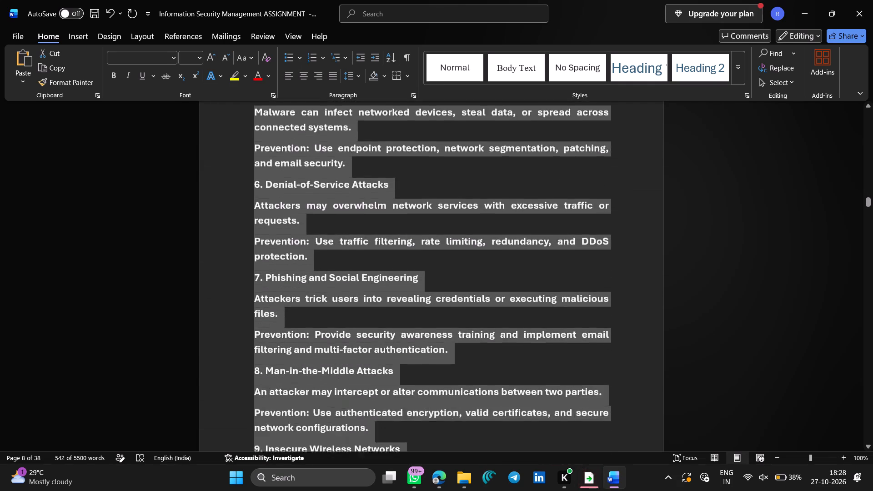
left_click_drag(347, 467, 362, 404)
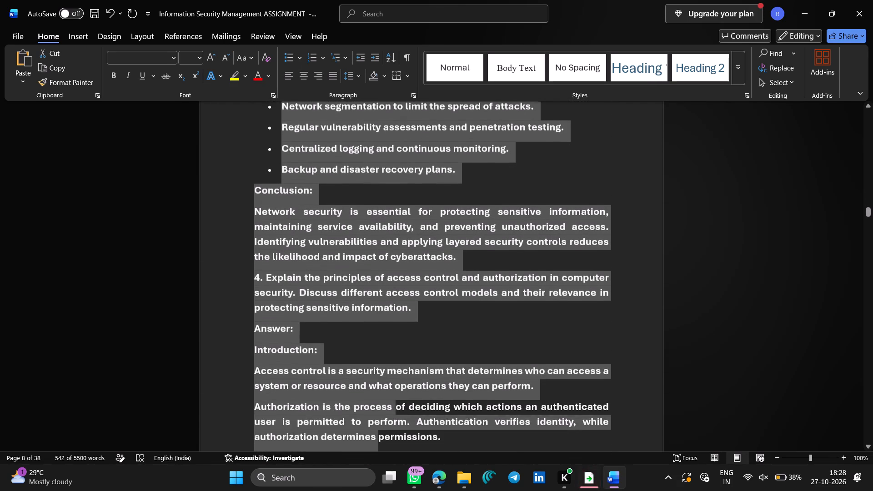
left_click_drag(362, 404, 459, 258)
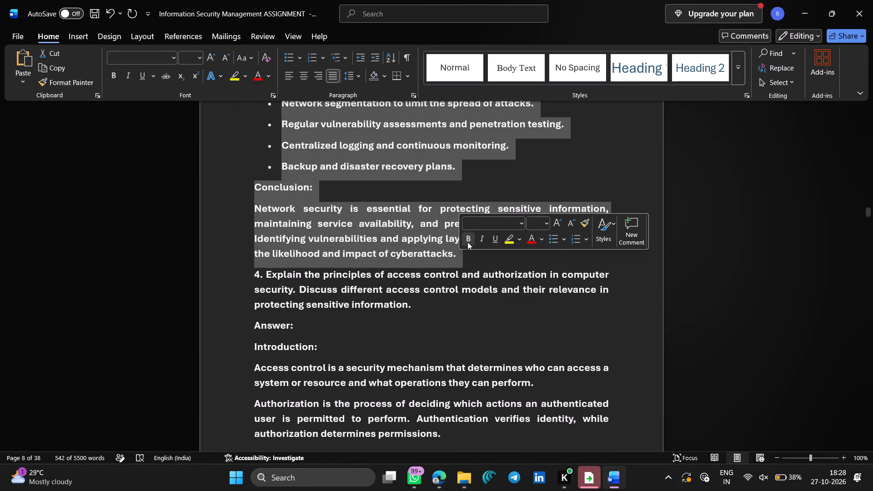
left_click(467, 241)
Insert one blank line between question 3's conclusion and the question 4 heading.
left_click(385, 134)
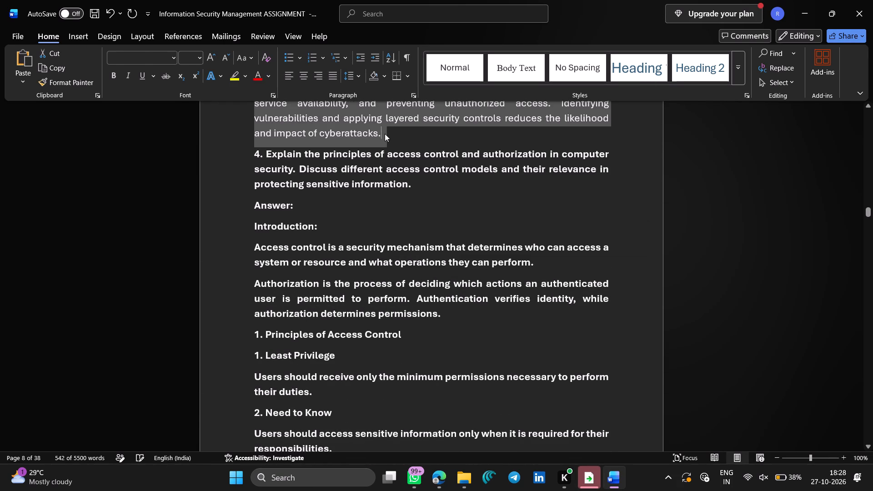
key("Return")
key("Return")
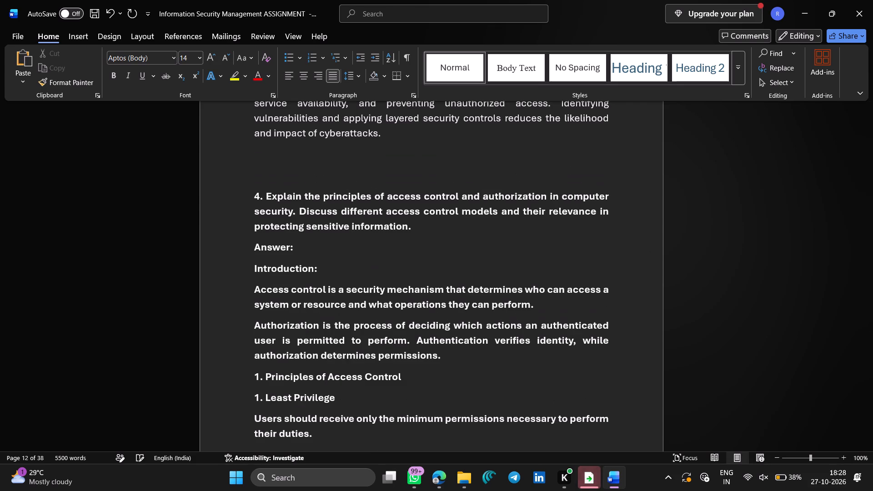
key("BackSpace")
Remove bold from question 4's access control answer, from the Introduction heading through the conclusion.
scroll(285, 226, "down", 2)
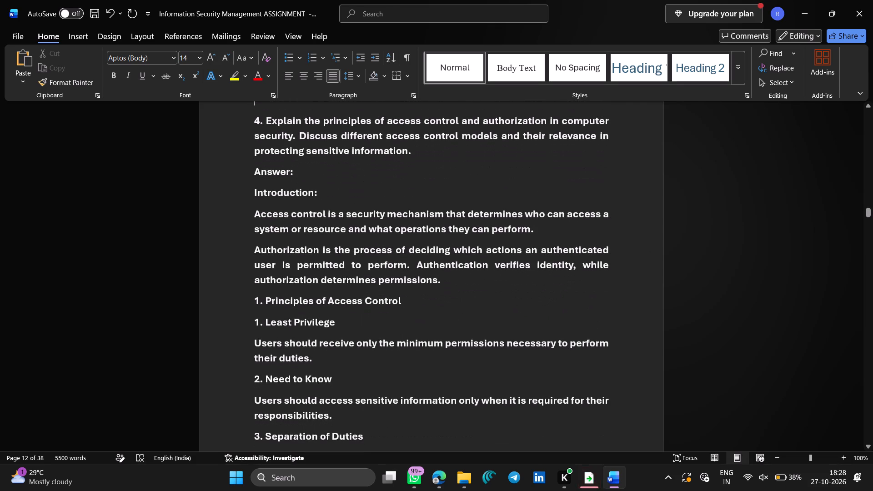
left_click_drag(251, 190, 359, 450)
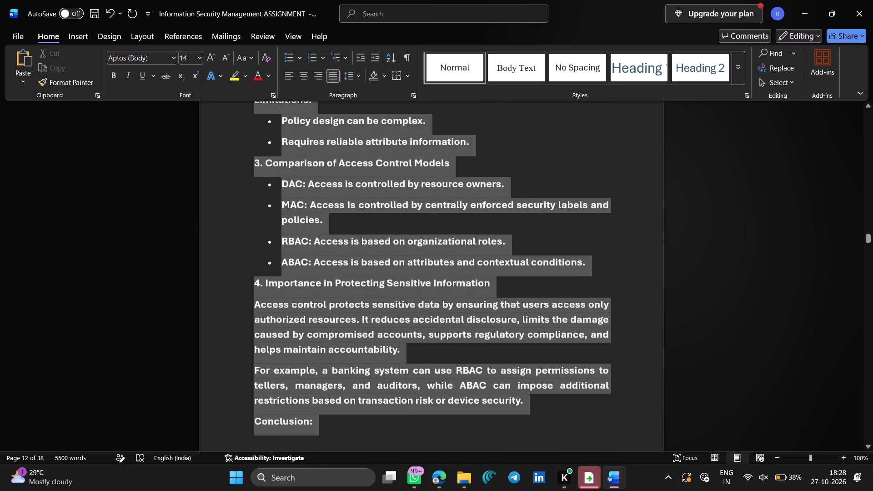
left_click_drag(359, 450, 371, 387)
left_click(382, 371)
Delete the banking system example paragraph under "4. Importance in Protecting Sensitive Information" in question 4's answer.
scroll(356, 322, "up", 4)
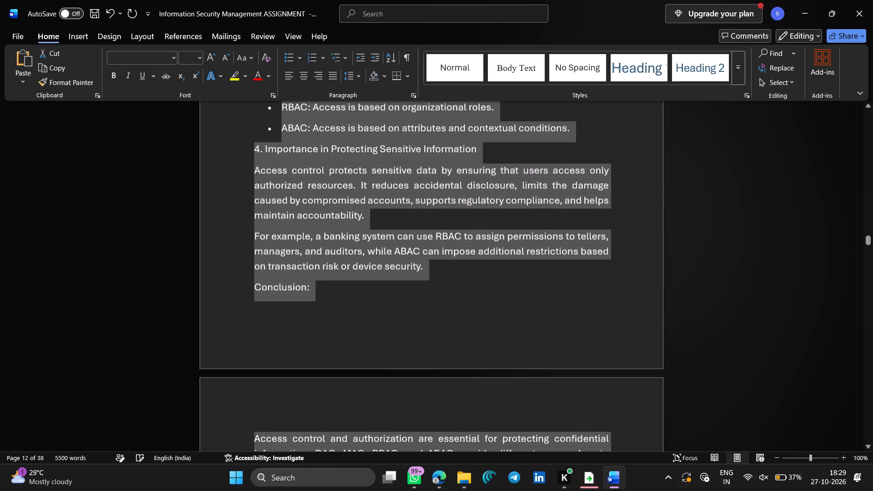
scroll(356, 322, "up", 3)
left_click(261, 268)
left_click_drag(249, 318, 267, 328)
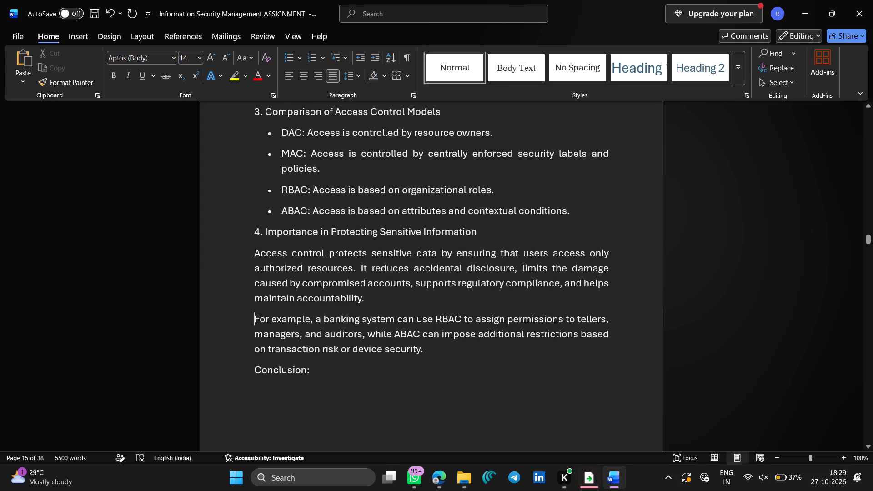
left_click_drag(267, 328, 437, 355)
key("BackSpace")
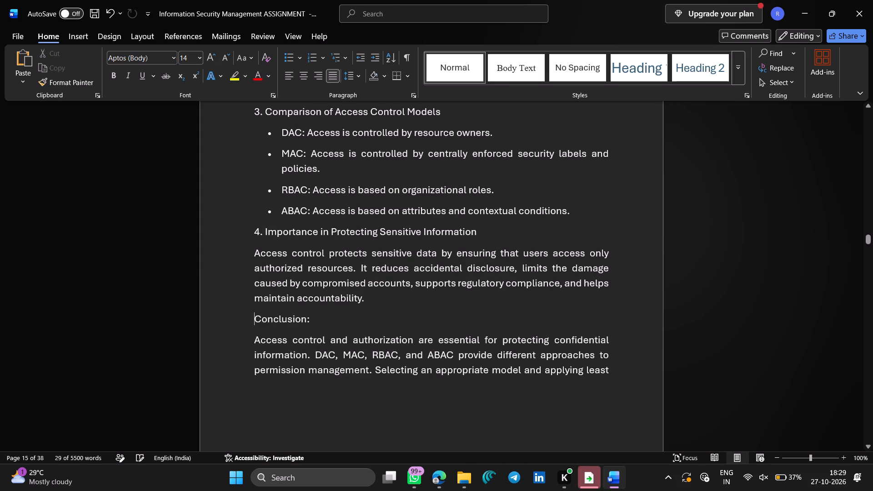
Delete the sentence beginning "Selecting an appropriate model and applying least privilege" from the end of question 4's conclusion.
scroll(432, 349, "down", 4)
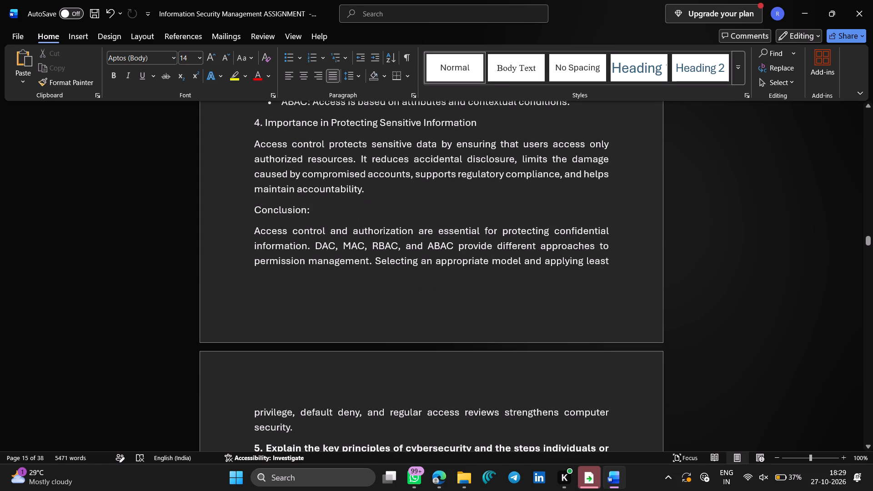
left_click_drag(377, 258, 379, 261)
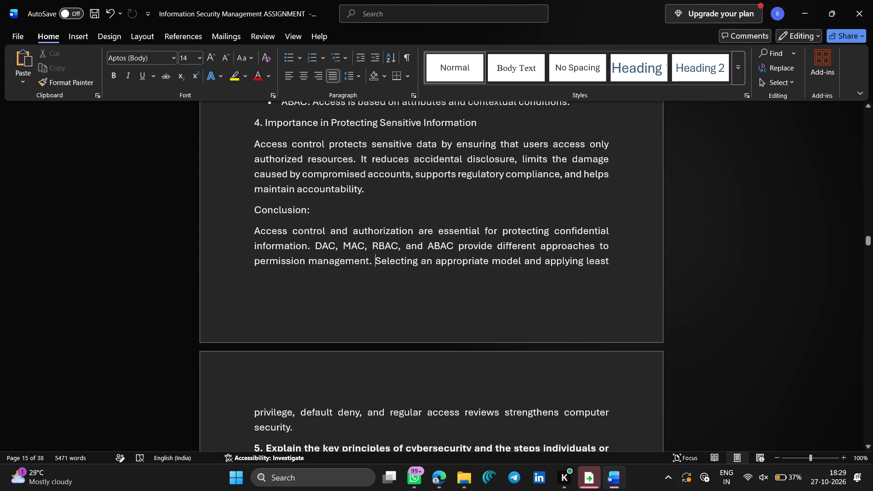
left_click_drag(379, 261, 304, 426)
key("BackSpace")
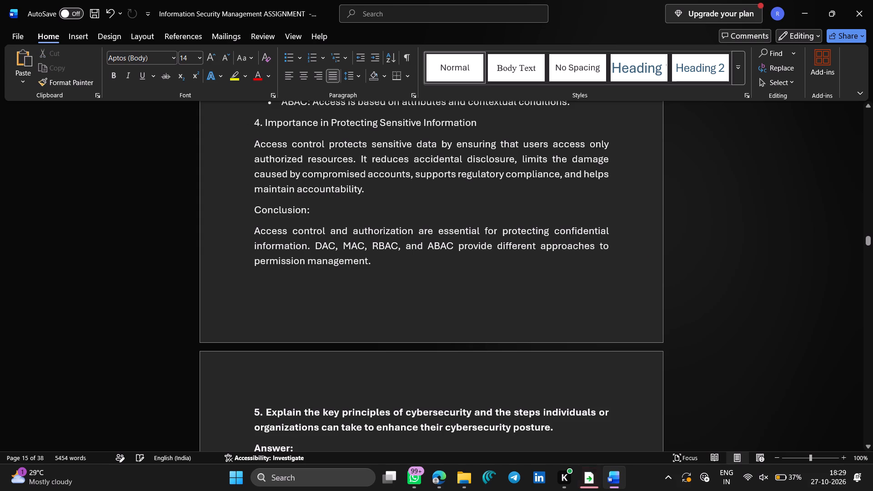
Remove bold from question 5's cybersecurity principles answer, from the Introduction heading through the conclusion paragraph.
scroll(354, 371, "down", 7)
left_click_drag(249, 277, 249, 276)
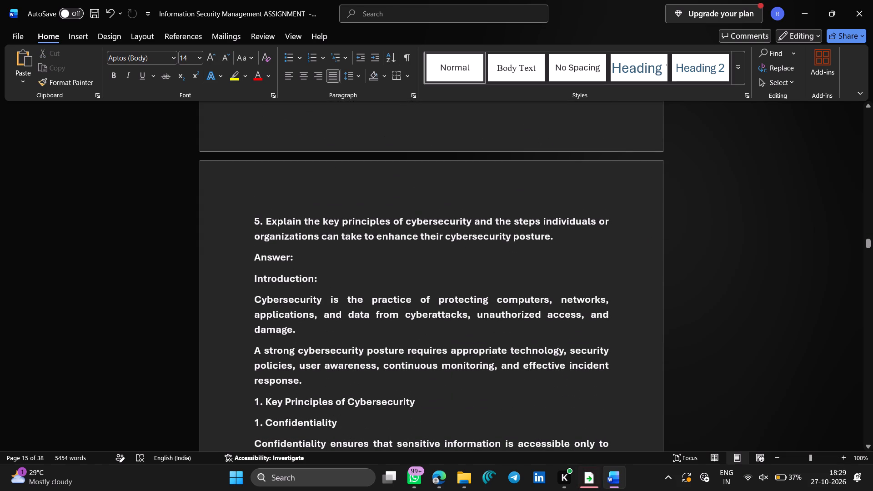
left_click_drag(249, 276, 366, 450)
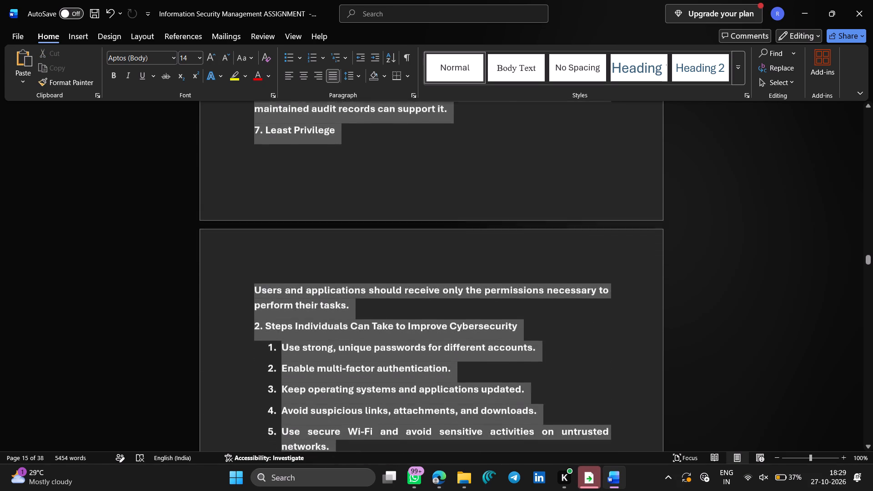
left_click_drag(366, 450, 373, 435)
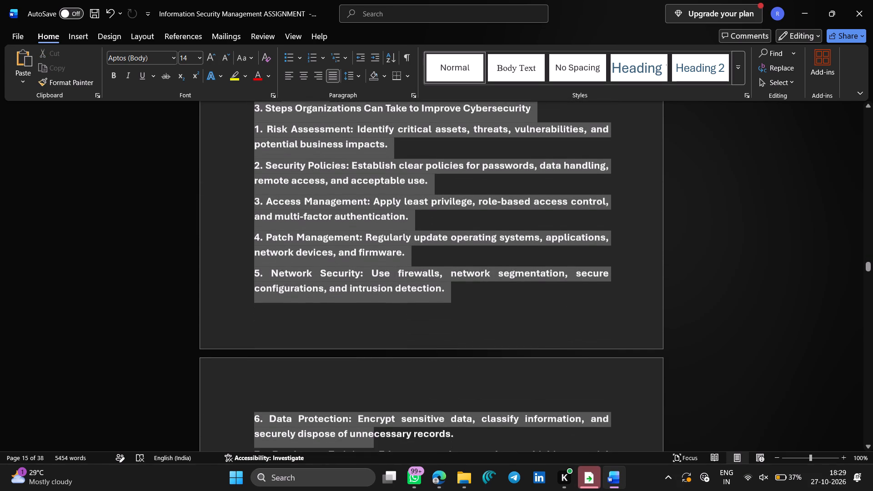
left_click_drag(373, 435, 398, 395)
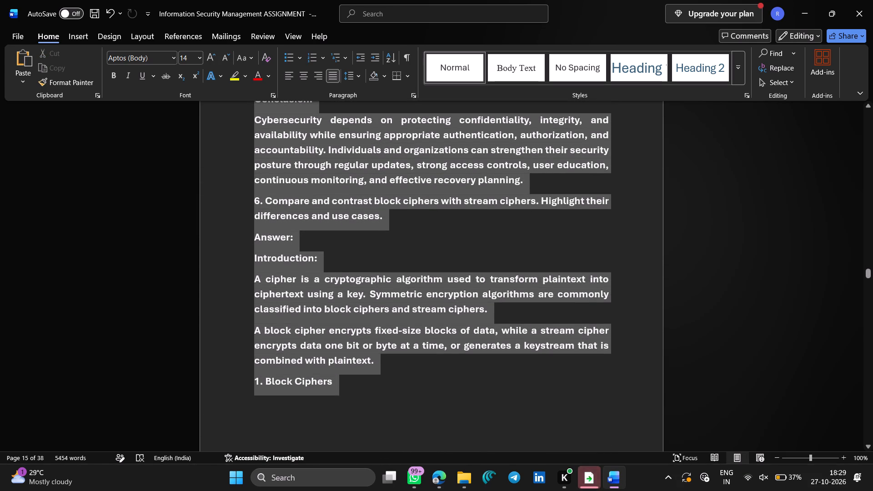
left_click_drag(398, 395, 533, 185)
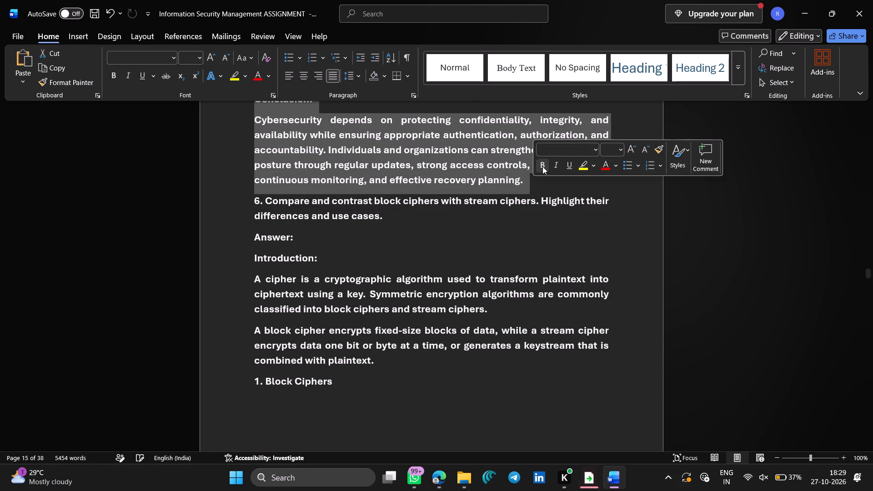
left_click(542, 166)
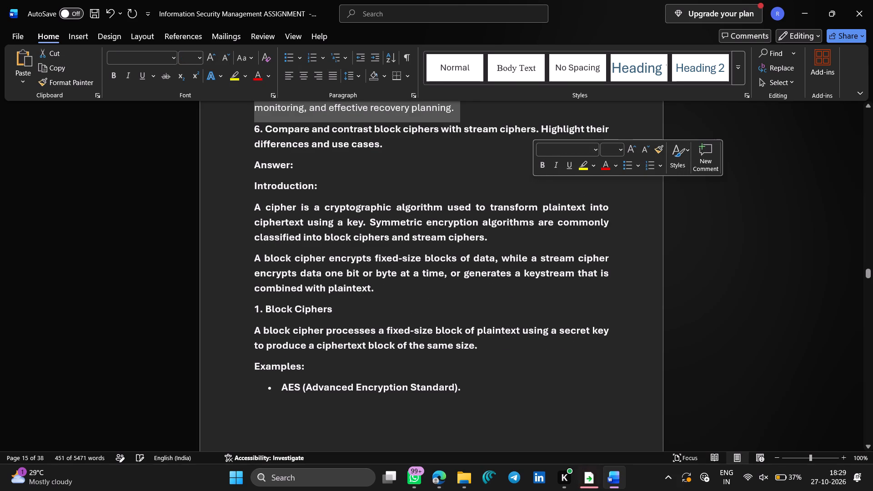
Insert one blank line between question 5's conclusion and the question 6 heading.
left_click(473, 116)
key("Return")
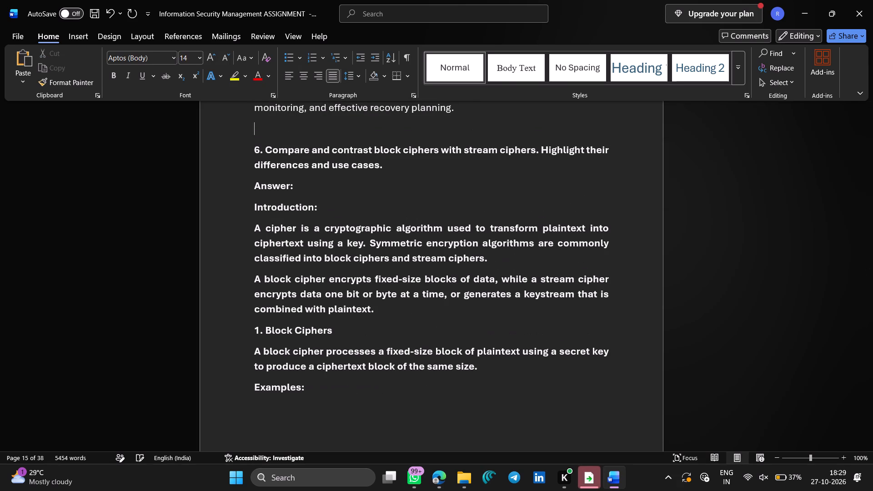
Remove bold from question 6's block and stream cipher answer, from the Introduction heading through the conclusion paragraph.
scroll(467, 128, "down", 2)
left_click_drag(253, 153, 295, 261)
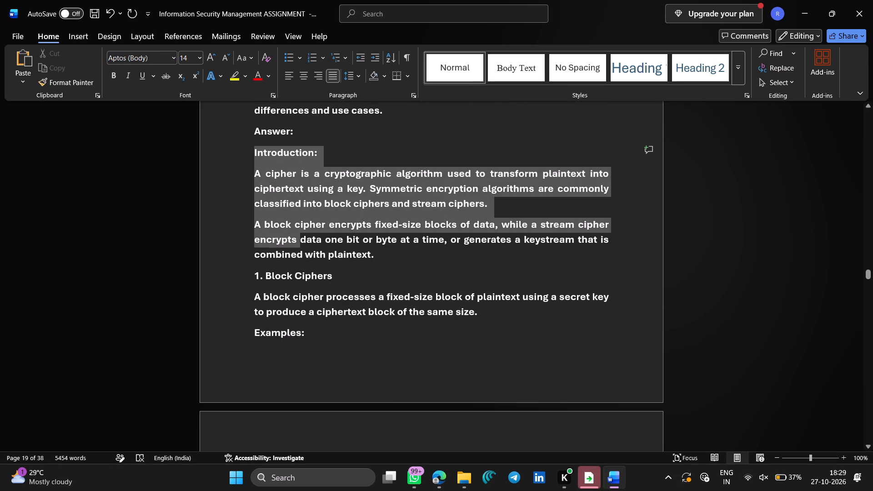
left_click_drag(295, 261, 345, 460)
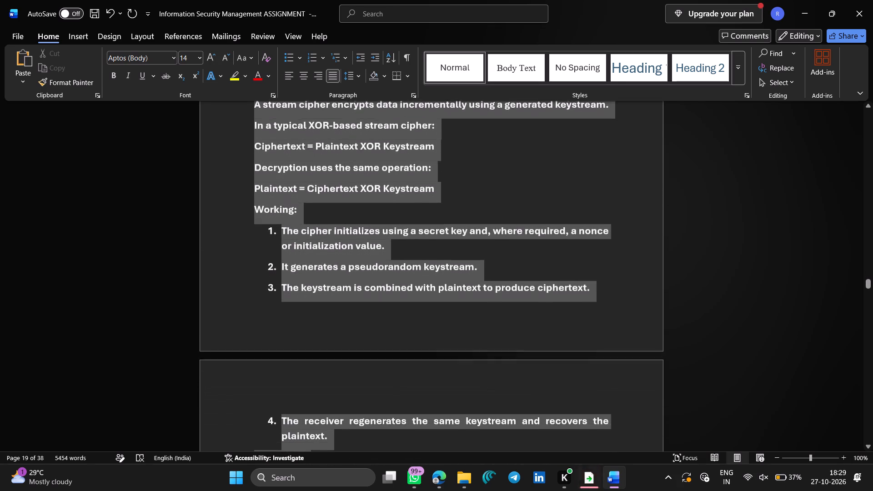
left_click_drag(345, 460, 346, 460)
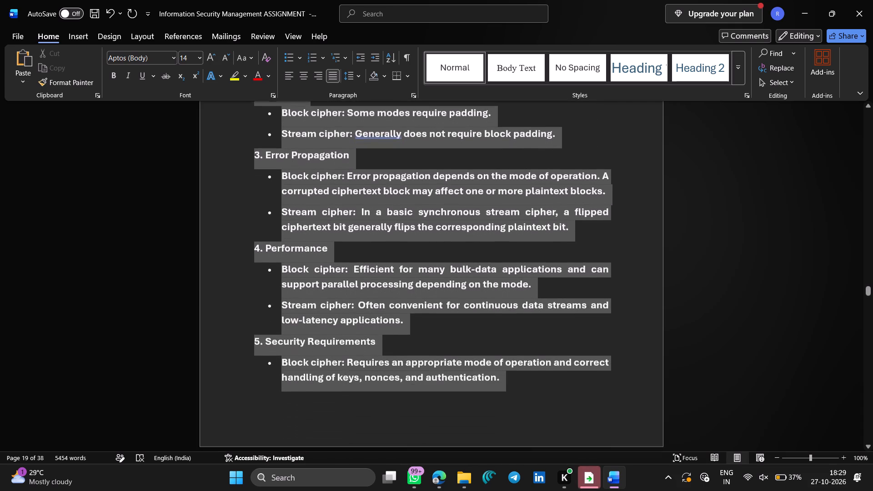
left_click_drag(346, 460, 347, 460)
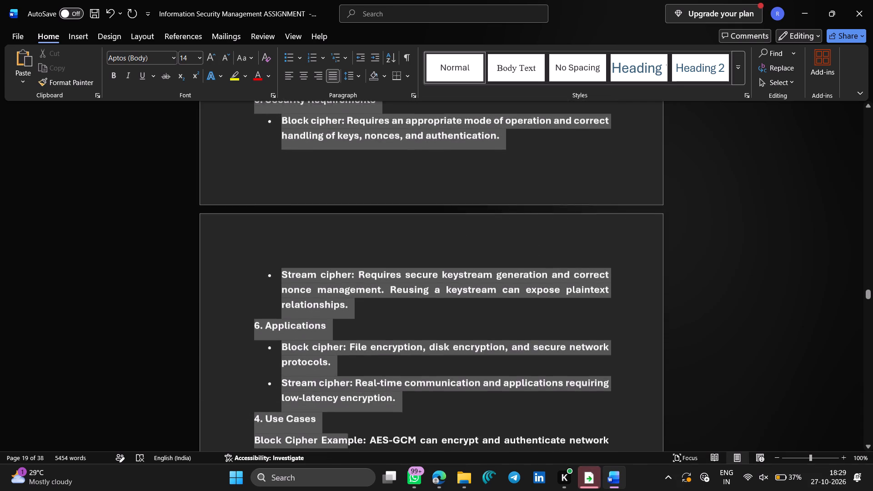
left_click_drag(347, 460, 348, 389)
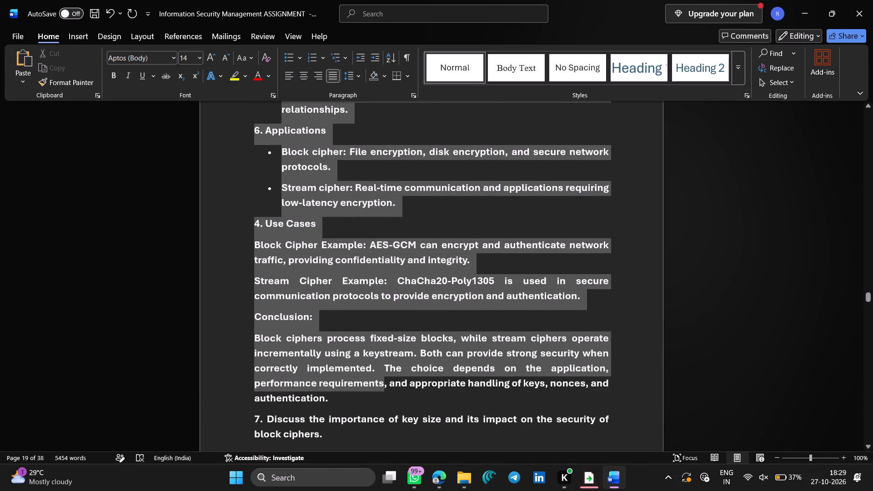
left_click_drag(348, 389, 347, 397)
left_click(355, 380)
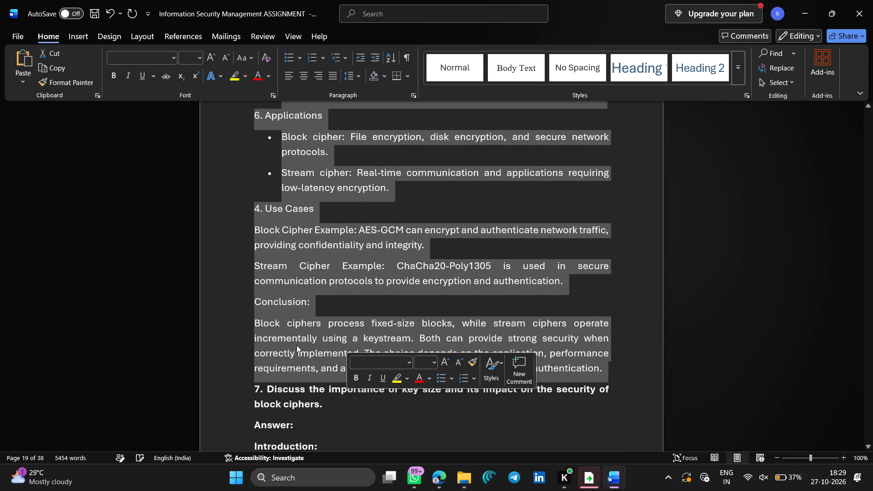
Insert one blank line between question 6's conclusion and the question 7 heading.
left_click(610, 370)
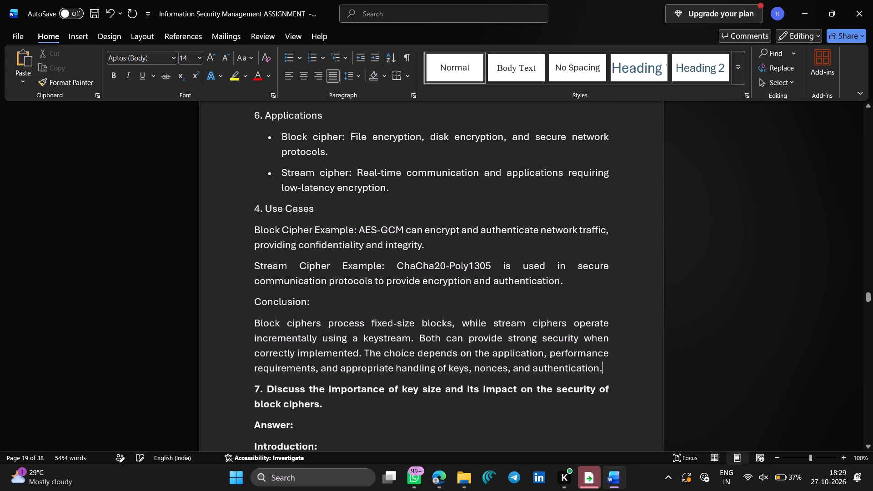
key("Return")
Remove bold from question 7's key size answer, from the Introduction heading through the conclusion paragraph.
scroll(605, 371, "down", 6)
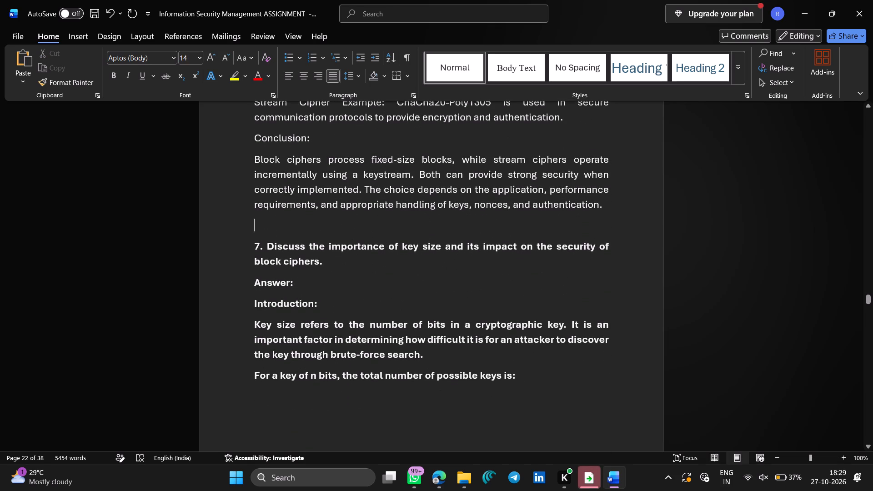
left_click_drag(249, 298, 411, 456)
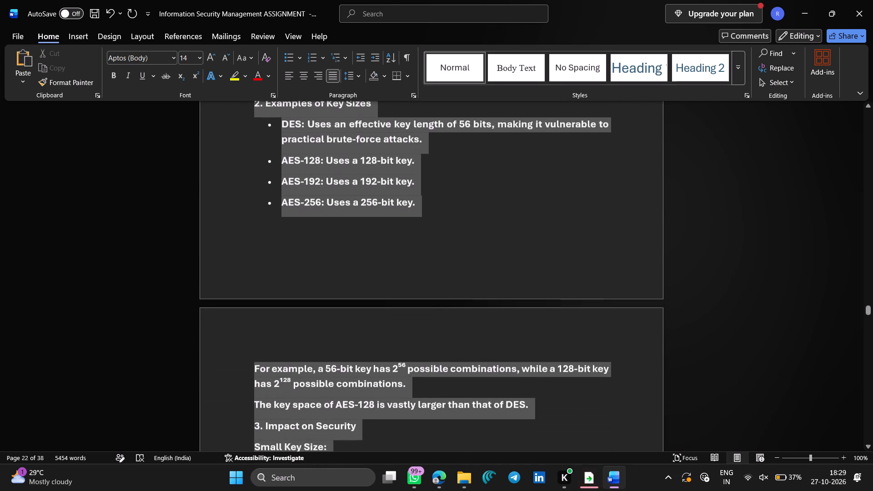
left_click_drag(411, 456, 411, 456)
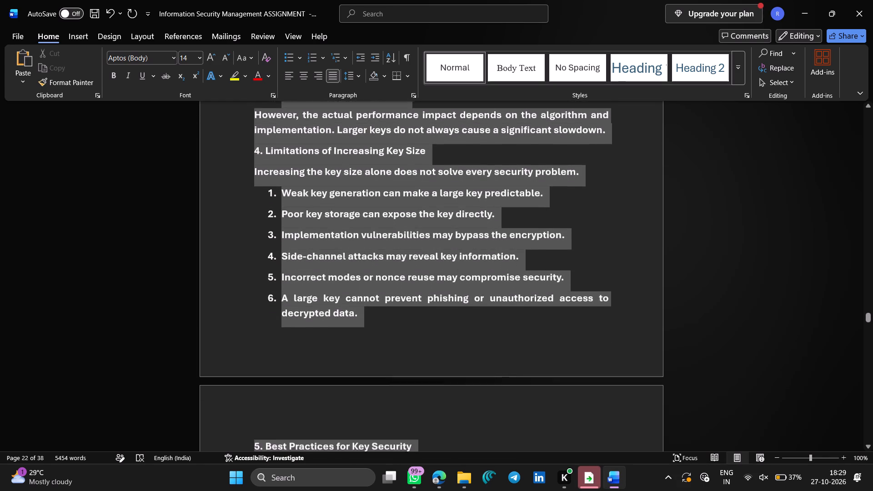
left_click_drag(411, 456, 411, 456)
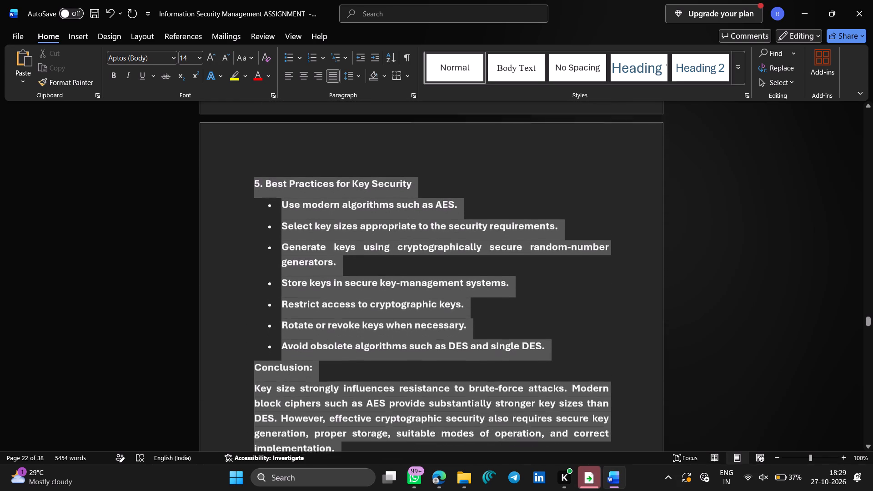
left_click_drag(411, 456, 346, 391)
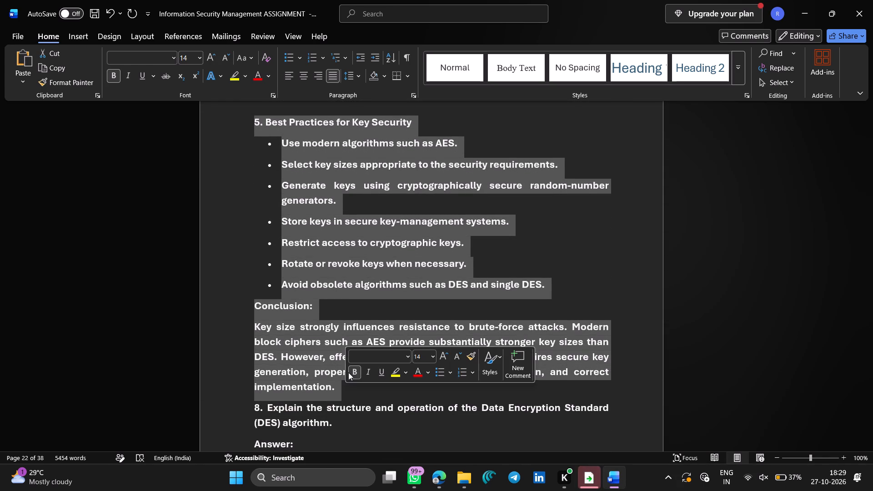
left_click(348, 372)
Insert one blank line between question 7's conclusion and the question 8 heading.
left_click(592, 373)
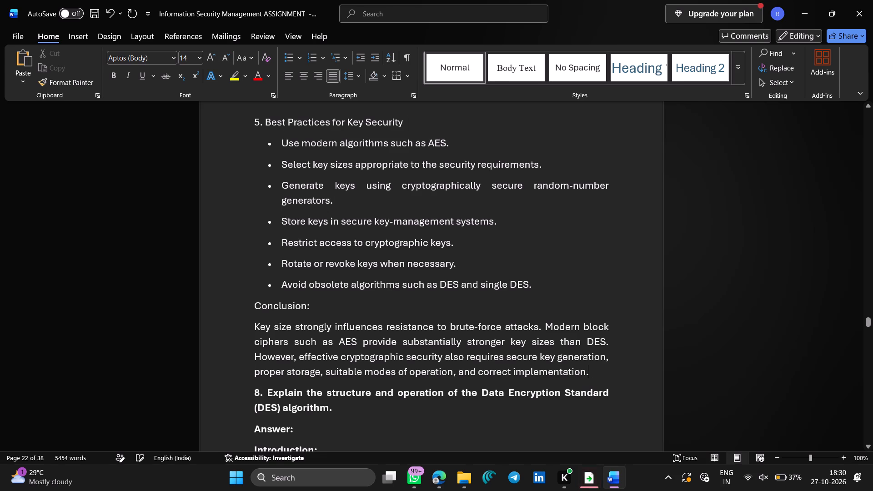
key("Return")
Remove bold from question 8's DES algorithm answer, from the Introduction heading through the conclusion paragraph.
scroll(572, 386, "down", 7)
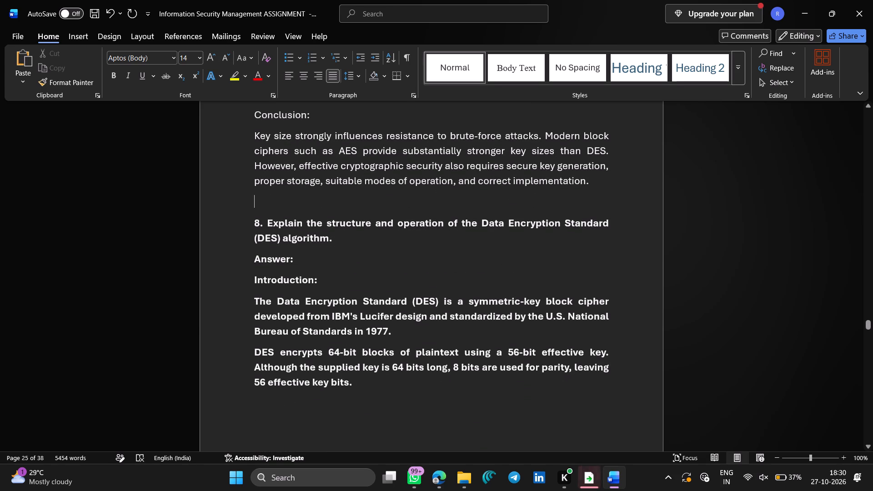
left_click_drag(253, 281, 366, 479)
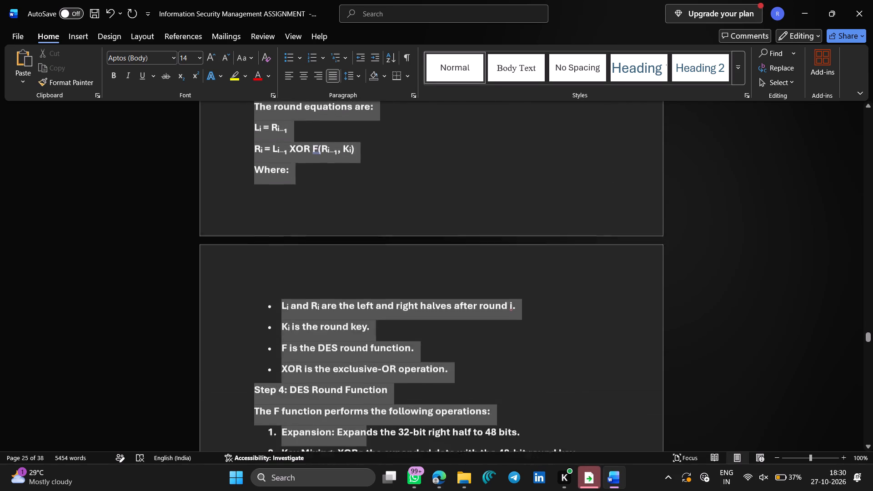
left_click_drag(366, 479, 399, 468)
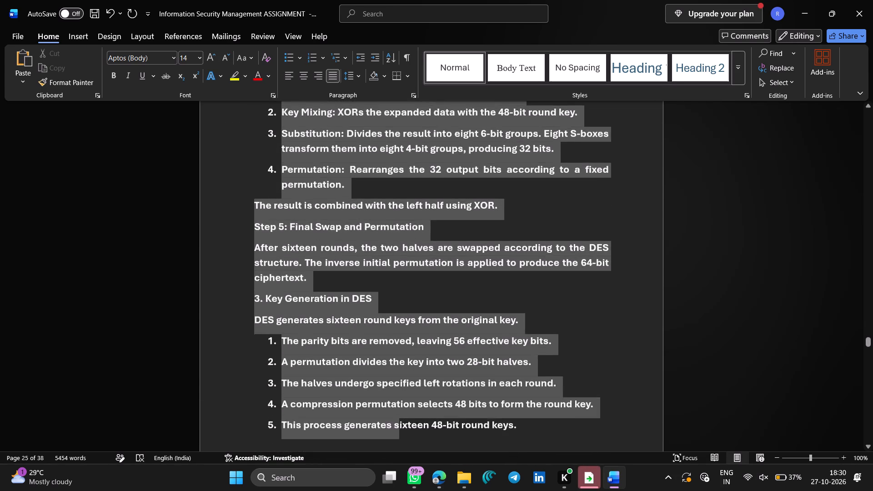
left_click_drag(399, 468, 410, 459)
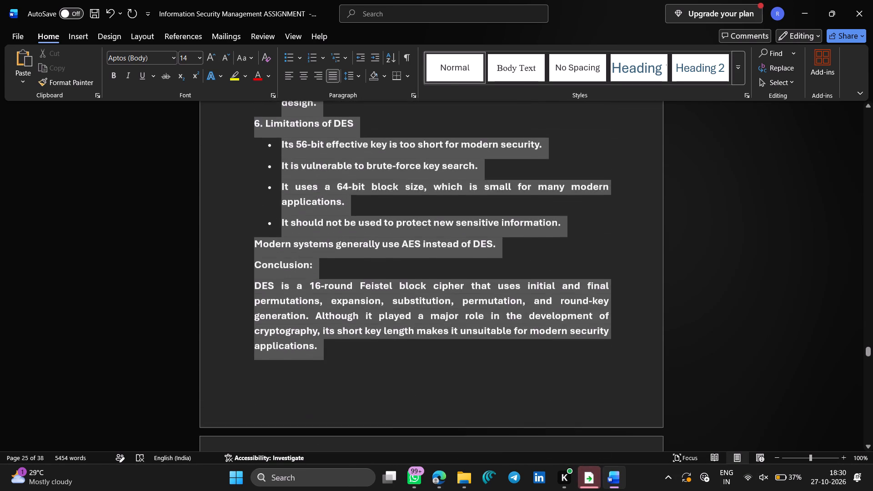
left_click_drag(410, 459, 352, 310)
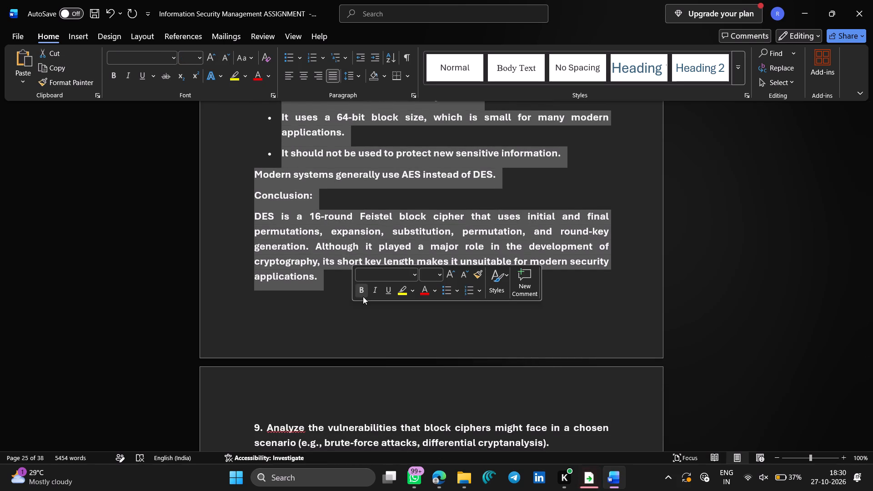
left_click(363, 296)
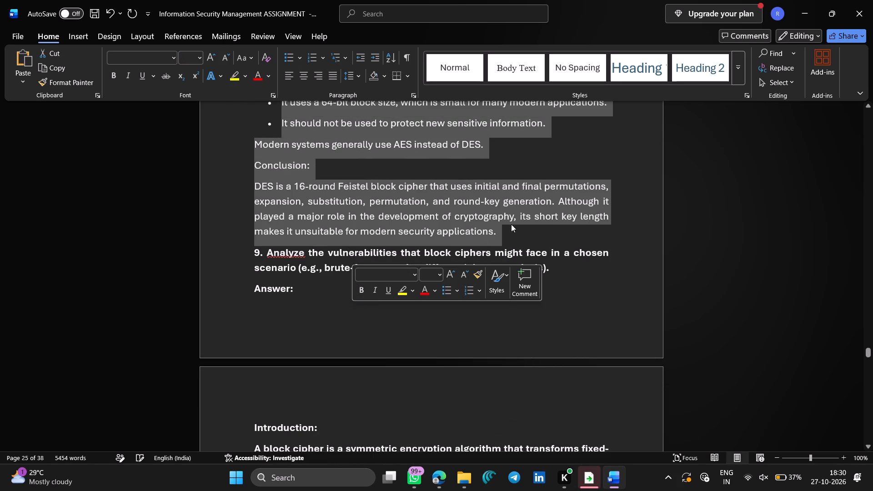
Insert two blank lines between question 8's conclusion and the question 9 heading.
left_click(509, 229)
key("Return")
key("Return")
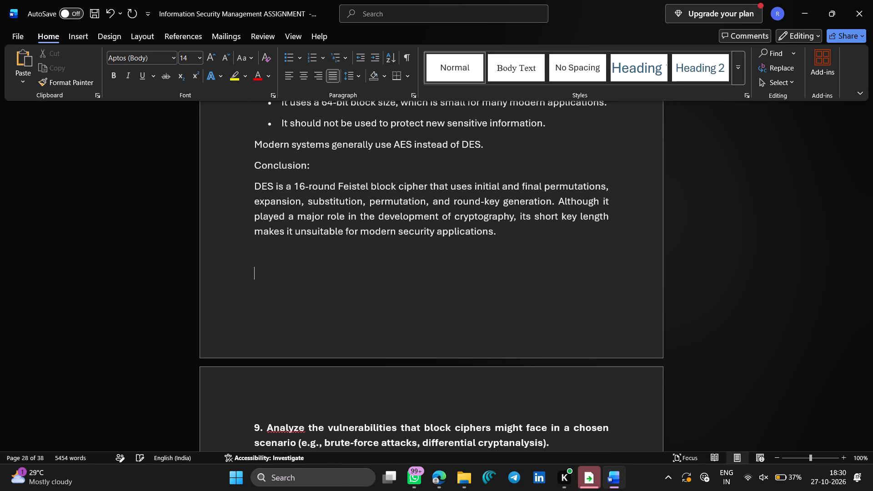
Remove bold from question 9's block cipher vulnerabilities answer, from the Introduction heading through the conclusion paragraph.
scroll(473, 262, "down", 6)
left_click_drag(250, 317, 318, 454)
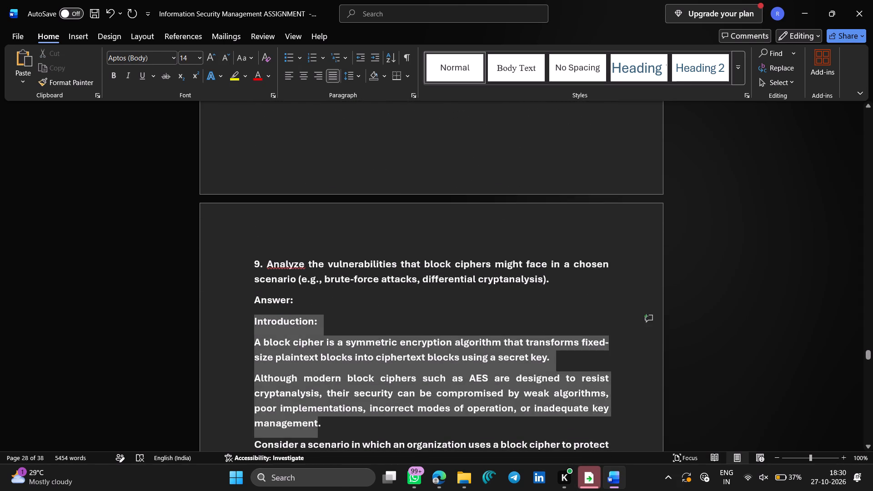
left_click_drag(318, 454, 321, 464)
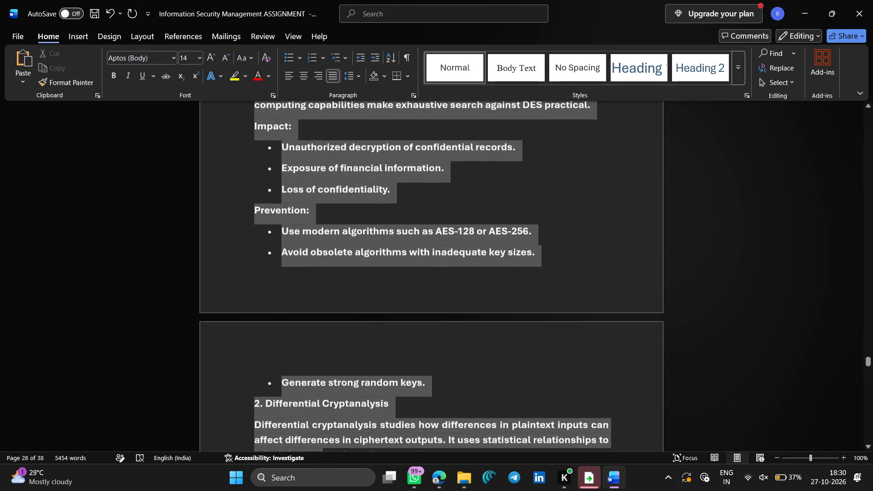
left_click_drag(321, 464, 322, 464)
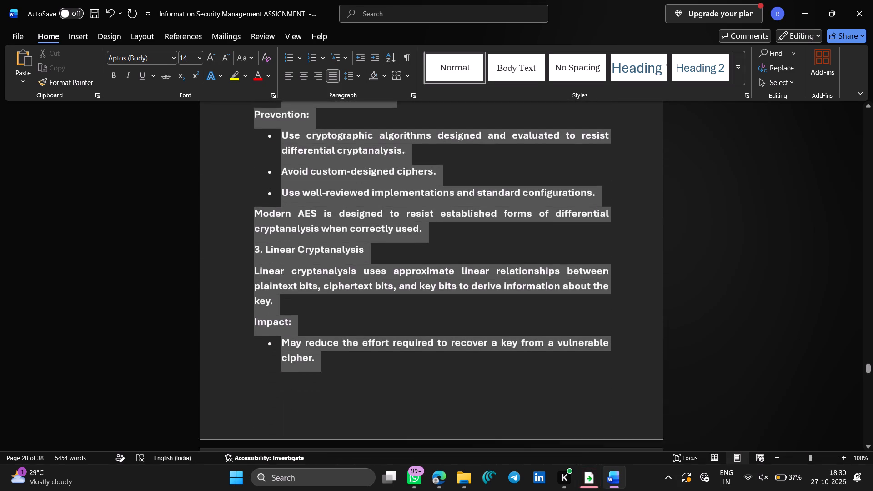
left_click_drag(322, 464, 323, 464)
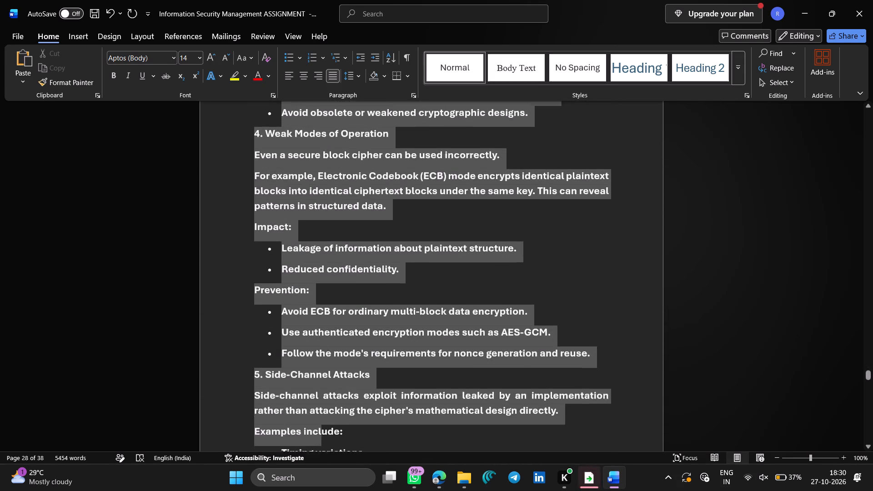
left_click_drag(323, 464, 324, 464)
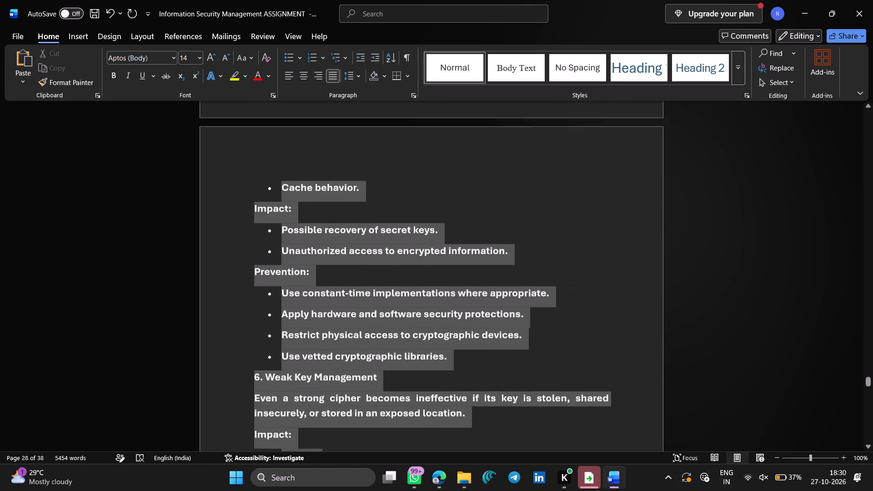
left_click_drag(324, 464, 324, 464)
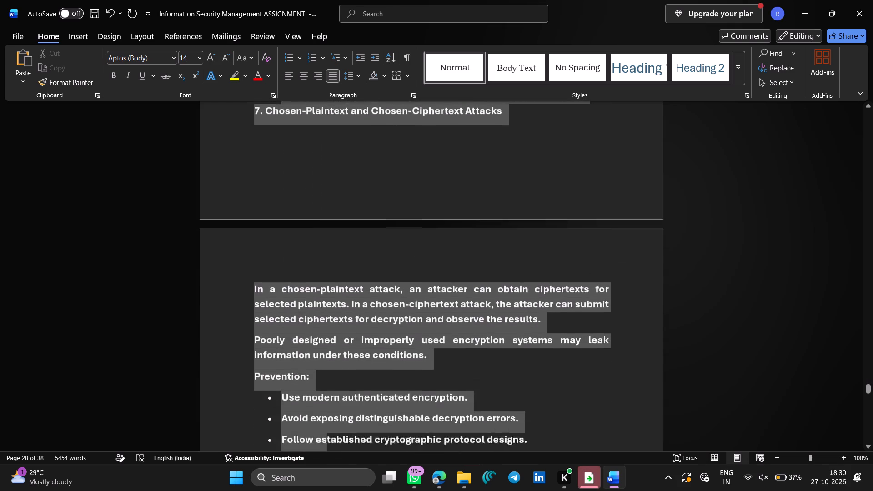
left_click_drag(324, 464, 391, 305)
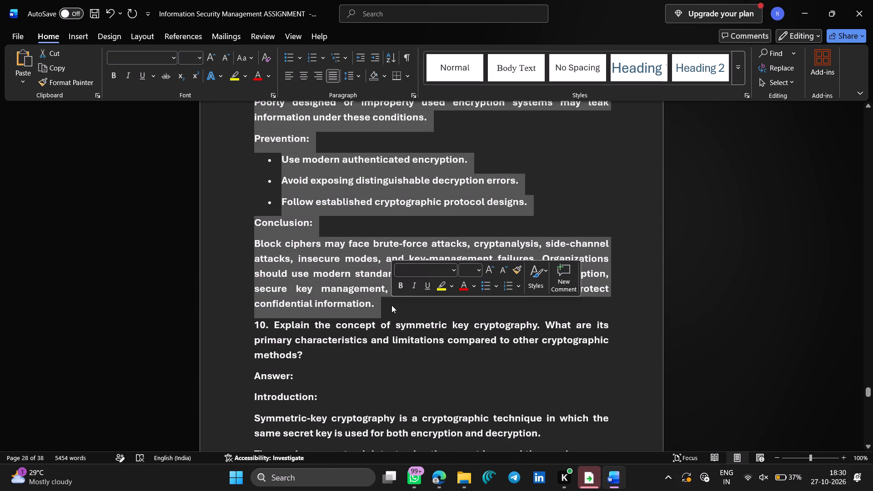
left_click(399, 289)
Insert one blank line between question 9's conclusion and the question 10 heading.
left_click(621, 203)
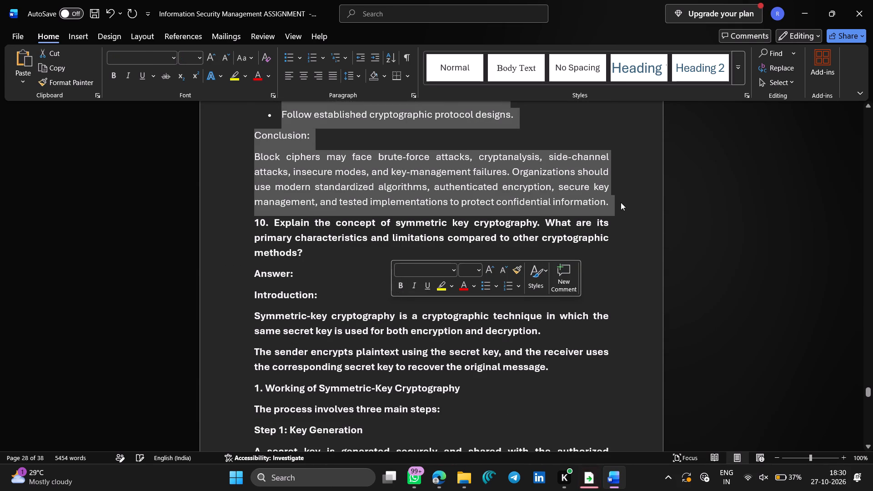
key("Return")
Remove bold from question 10's symmetric key cryptography answer, from the Introduction heading through the conclusion paragraph.
scroll(419, 357, "down", 3)
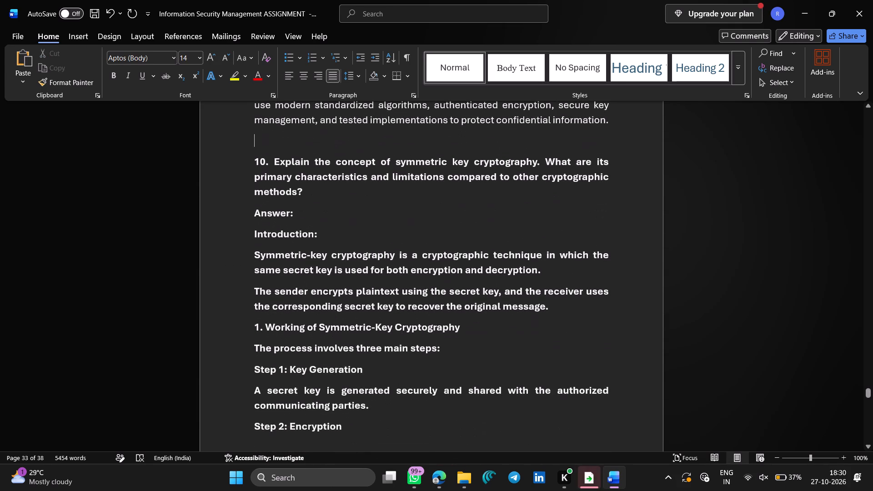
left_click_drag(253, 233, 421, 490)
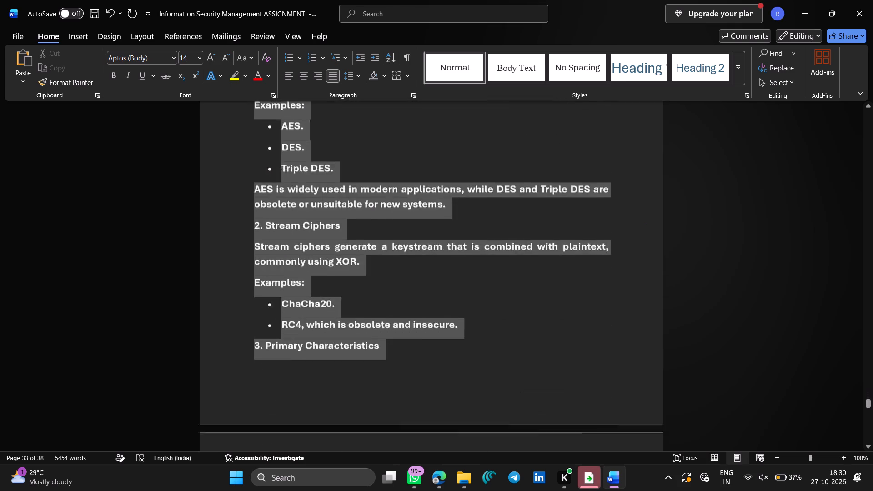
left_click_drag(421, 490, 432, 401)
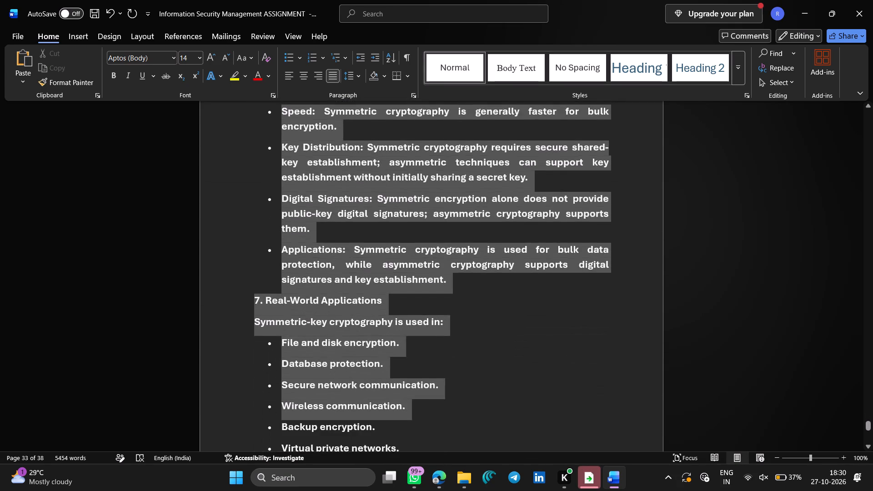
left_click_drag(432, 401, 427, 308)
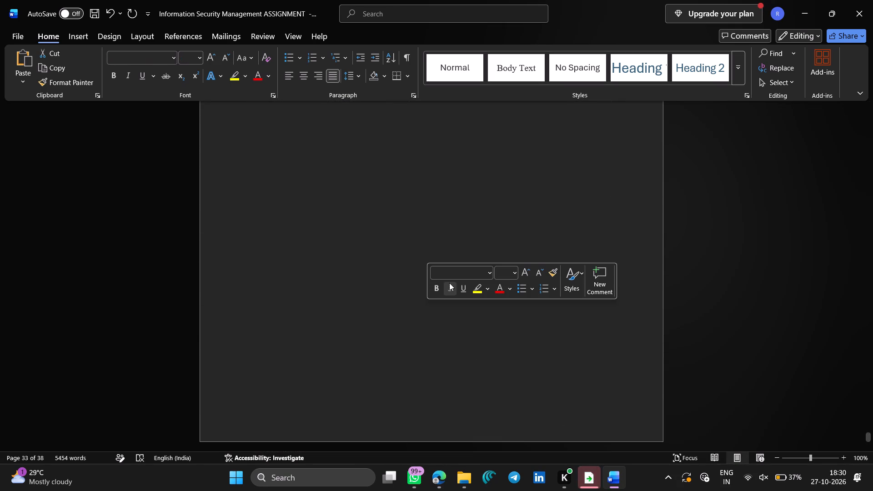
left_click(437, 288)
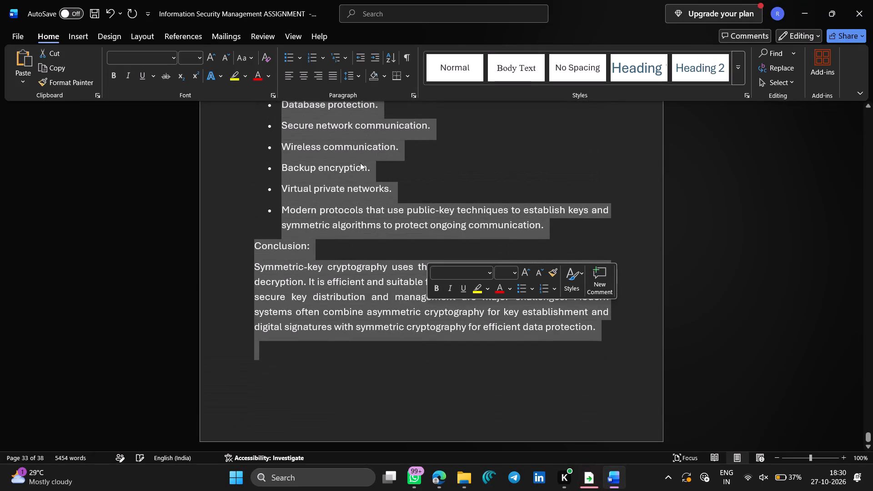
Export the document as a PDF named ISM QUESTIONS in the Downloads folder, and close the published file's preview.
left_click(22, 37)
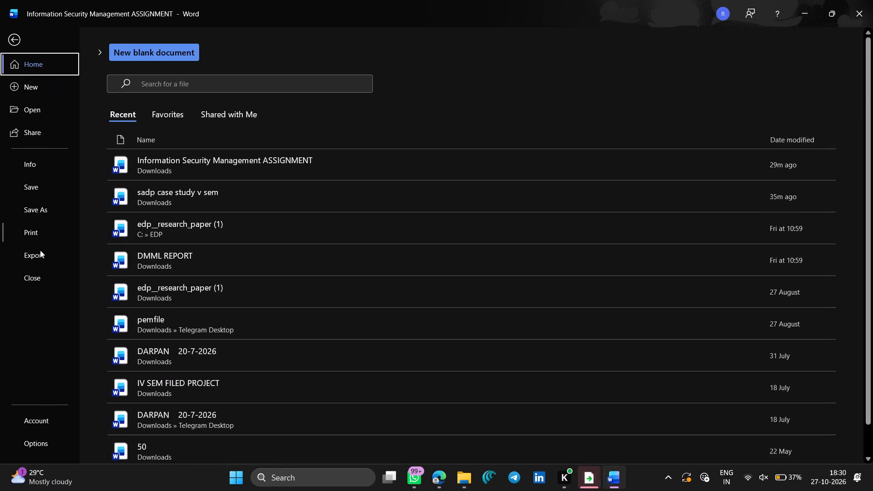
left_click(40, 251)
left_click(302, 165)
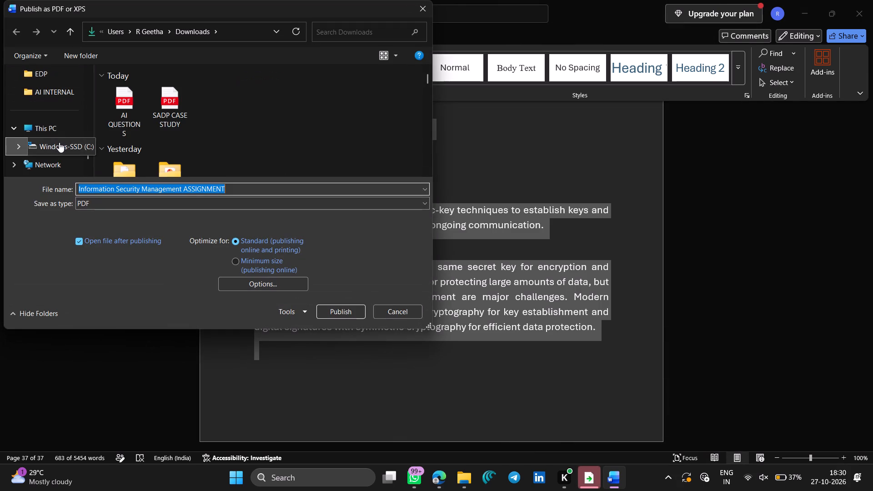
scroll(59, 143, "up", 6)
scroll(59, 143, "down", 1)
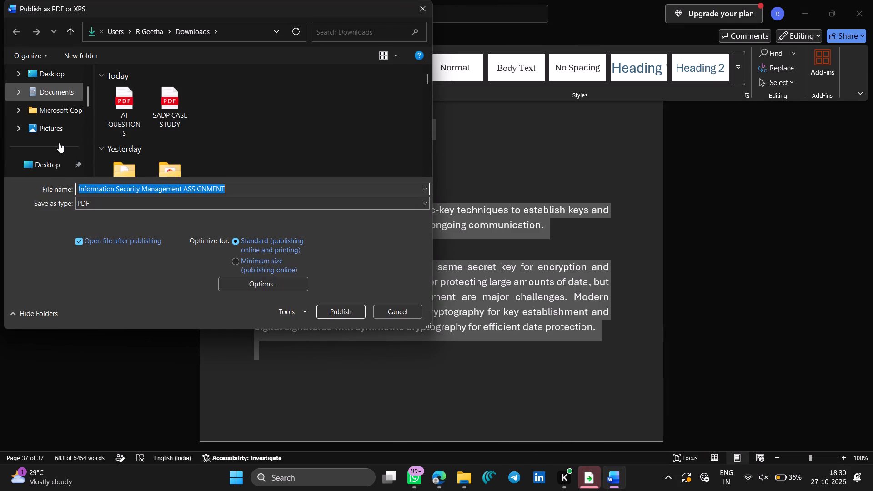
scroll(58, 146, "down", 2)
left_click(53, 78)
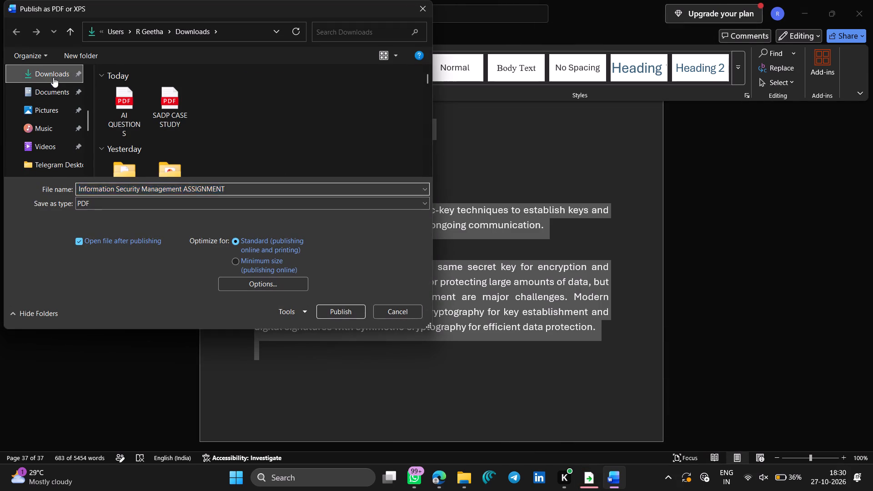
left_click(240, 207)
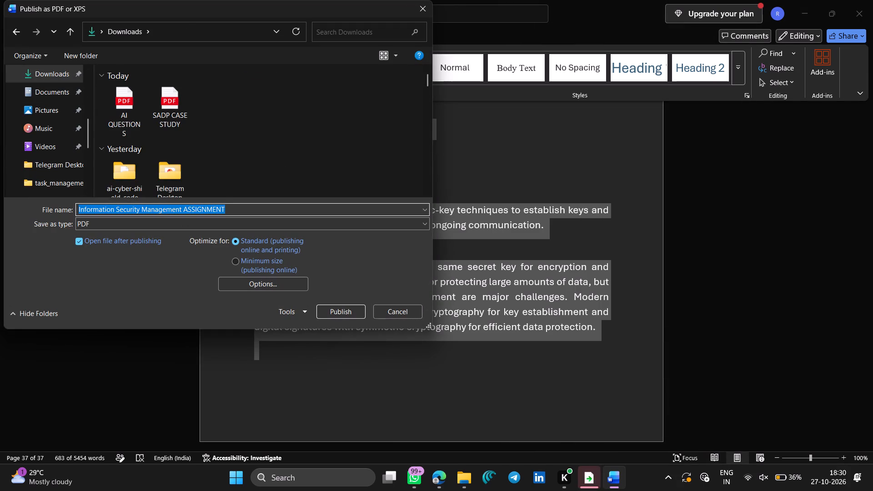
key("BackSpace")
key("i")
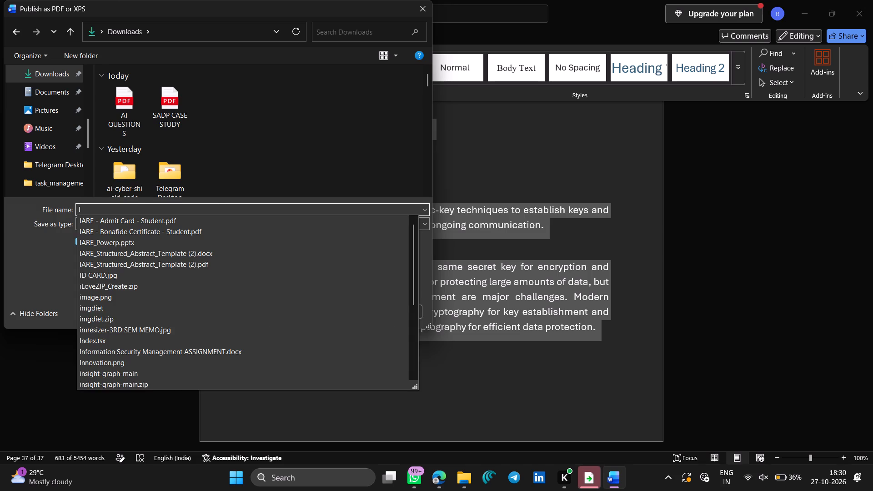
type("SM")
key("space")
type("QUESTIONS")
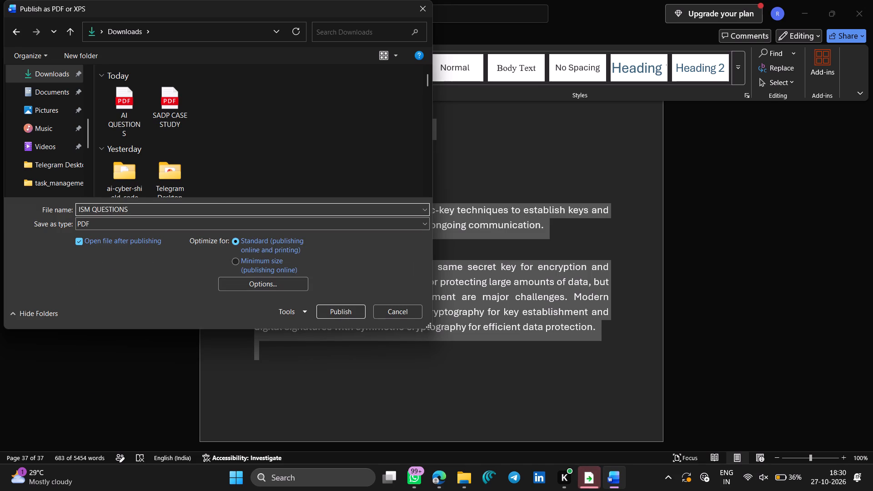
key("Return")
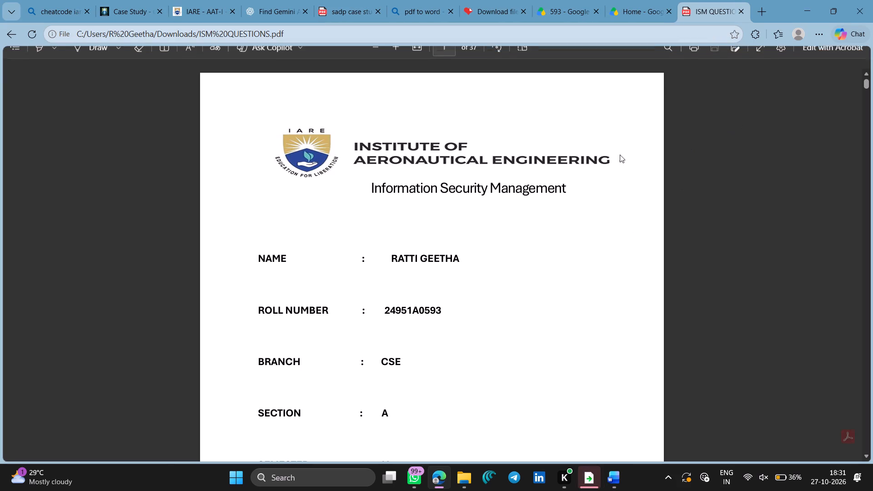
left_click(740, 9)
On the college portal's AAT-I page, get the Information Security Management (ACCD04) questions and upload the ISM QUESTIONS PDF as the answer.
left_click(712, 4)
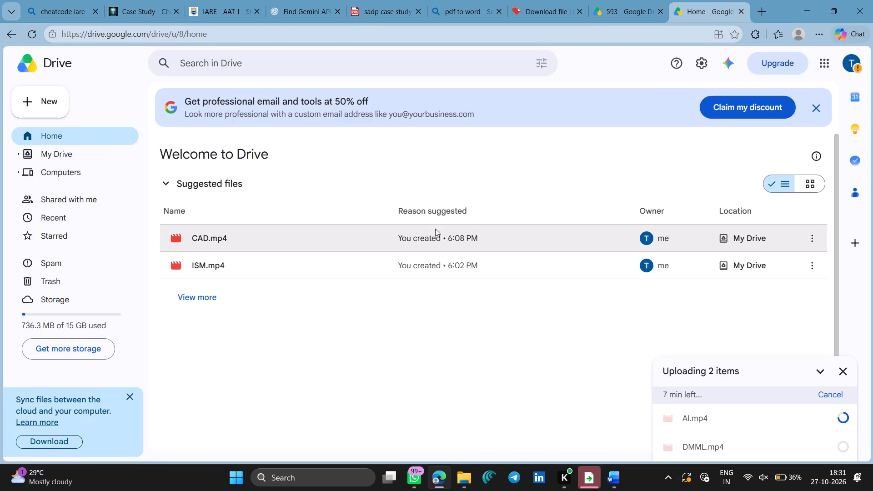
left_click(640, 0)
left_click(381, 10)
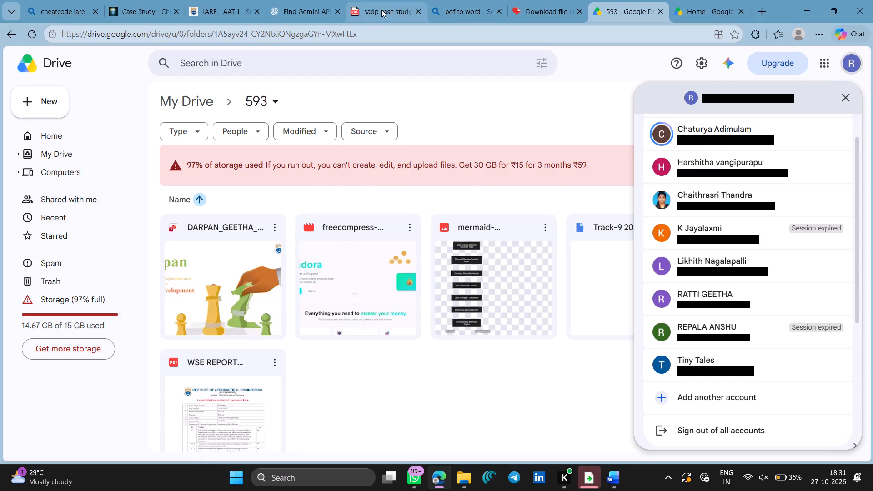
left_click(226, 6)
scroll(492, 168, "up", 3)
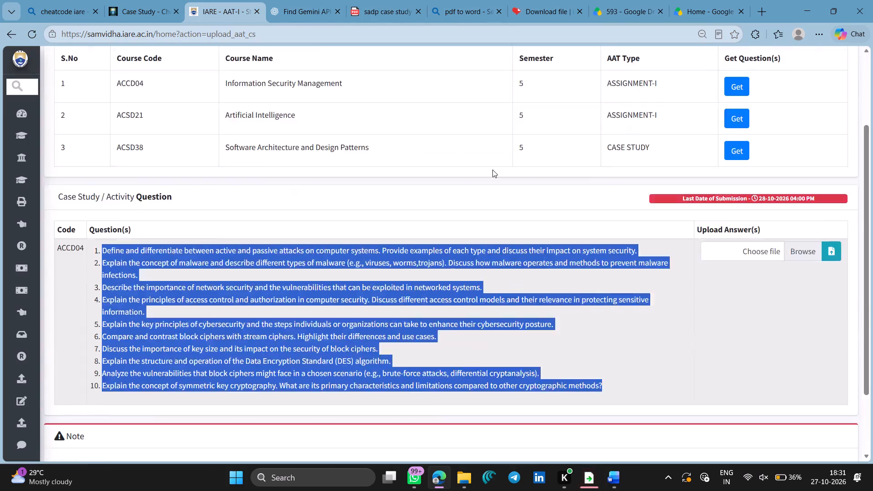
left_click(737, 179)
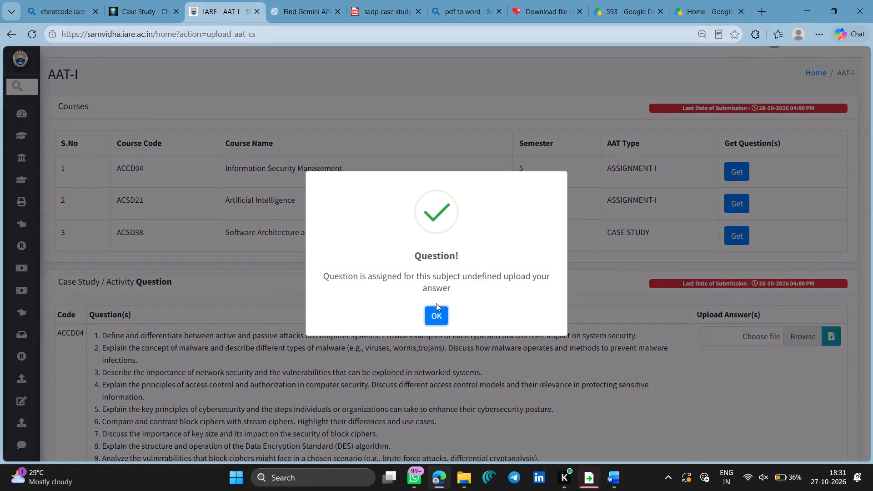
left_click(441, 307)
left_click(758, 336)
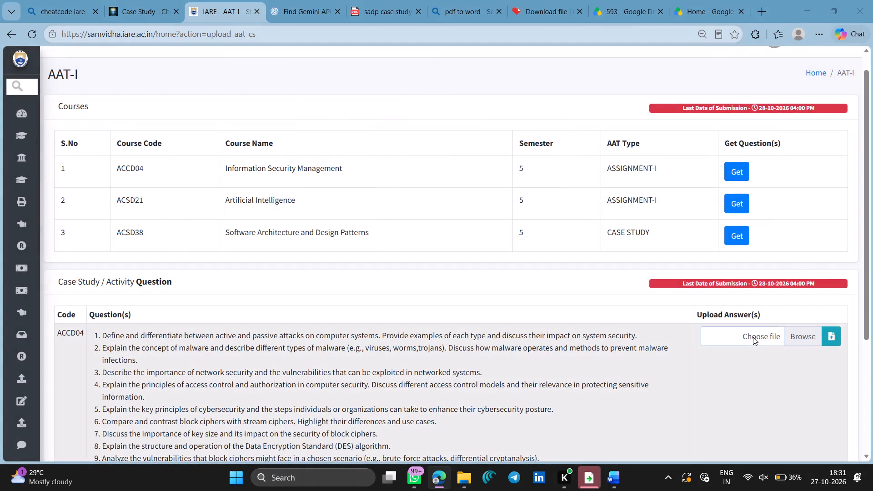
left_click(124, 115)
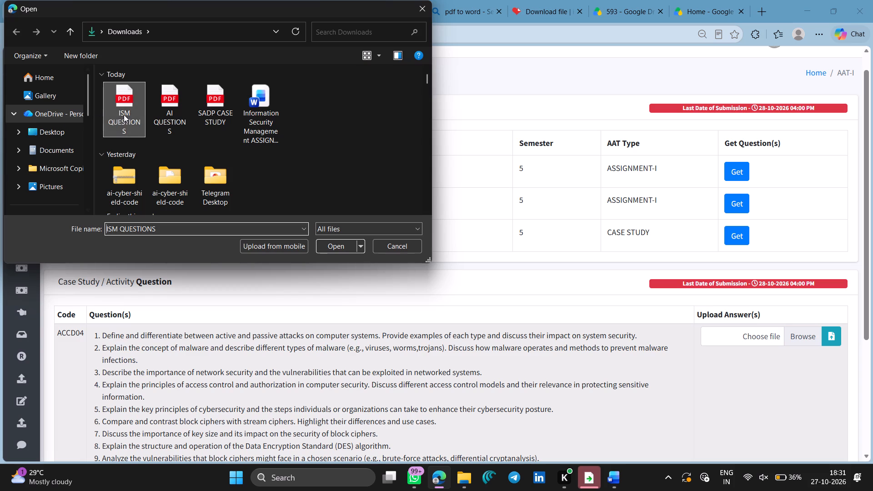
left_click(338, 240)
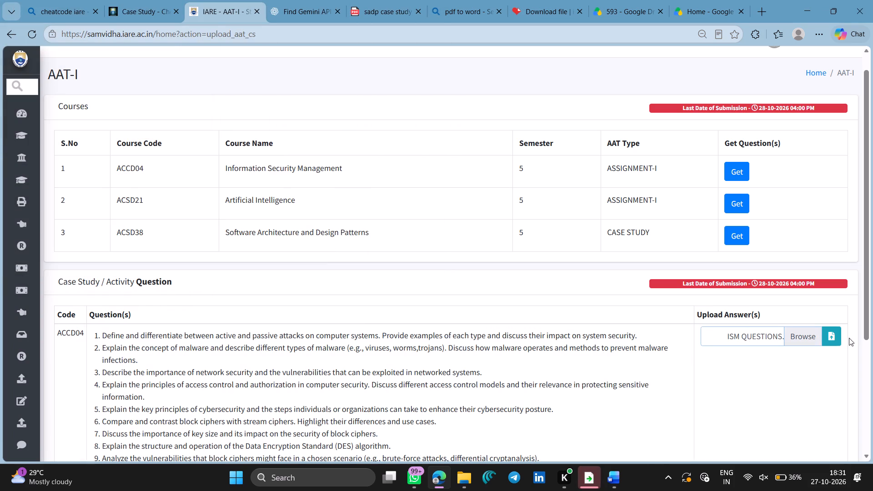
left_click(833, 336)
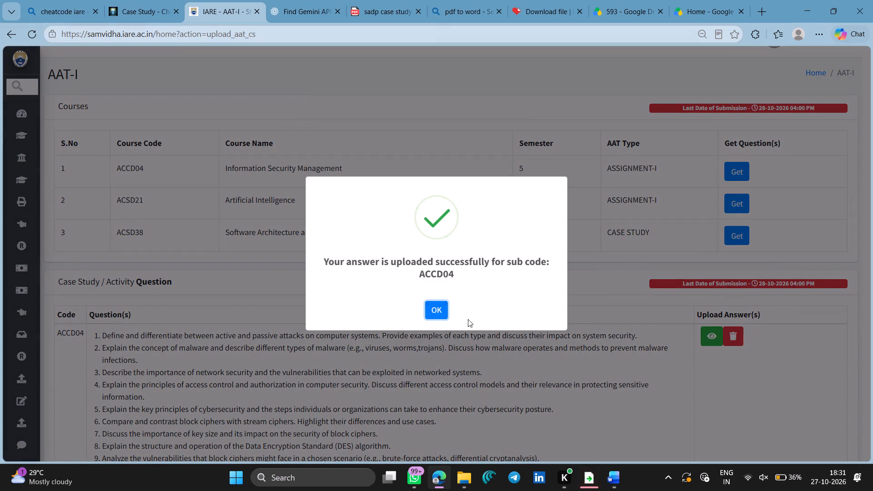
left_click(435, 310)
Get the Artificial Intelligence (ACSD21) assignment questions and upload the AI QUESTIONS PDF as the answer.
left_click(742, 202)
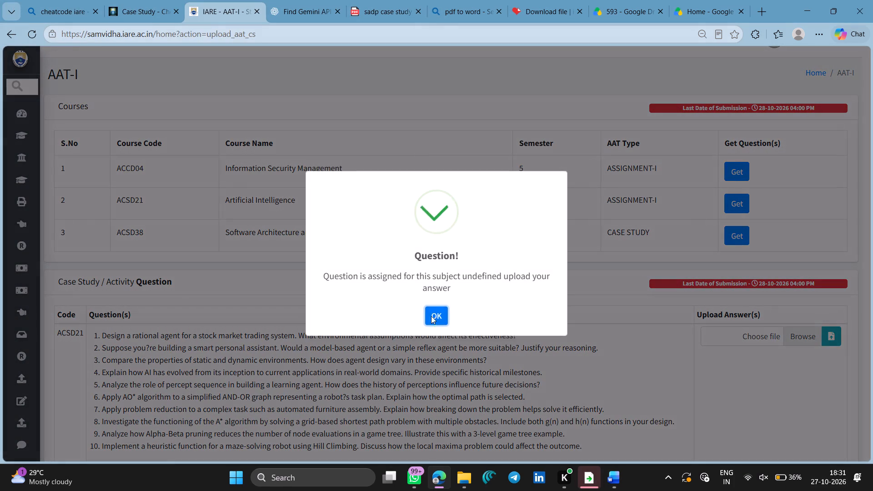
left_click(443, 317)
left_click(755, 337)
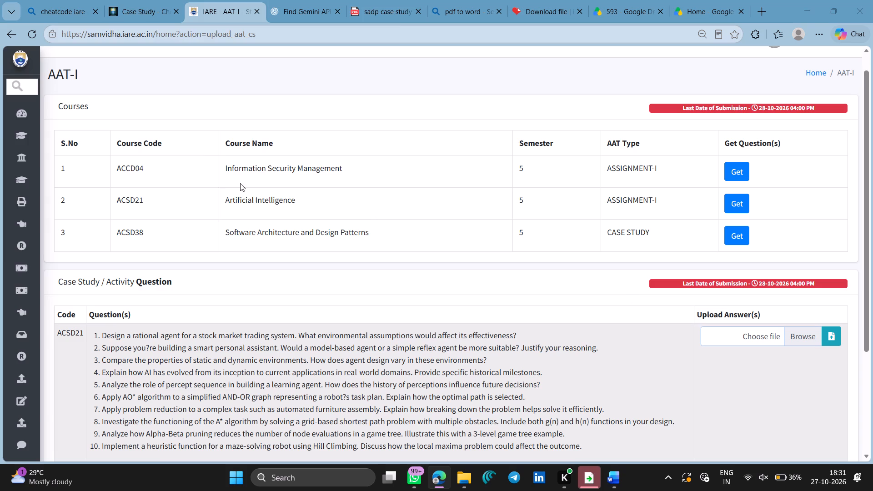
left_click(164, 108)
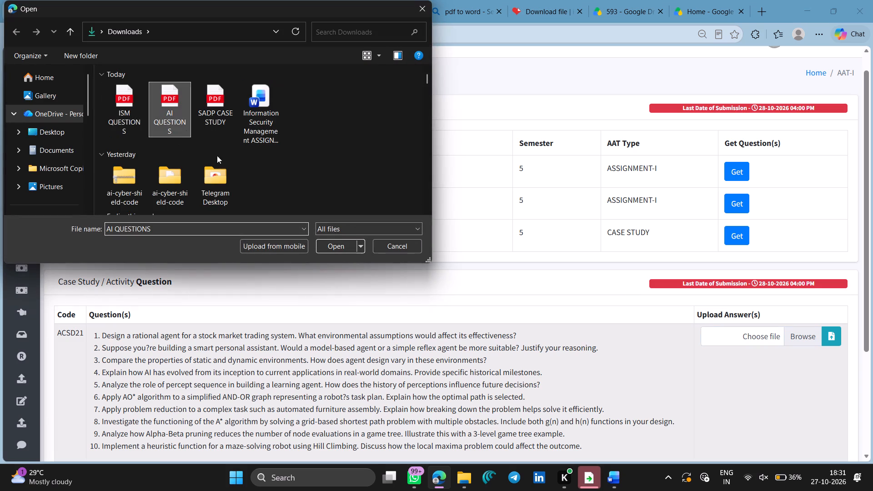
left_click(337, 245)
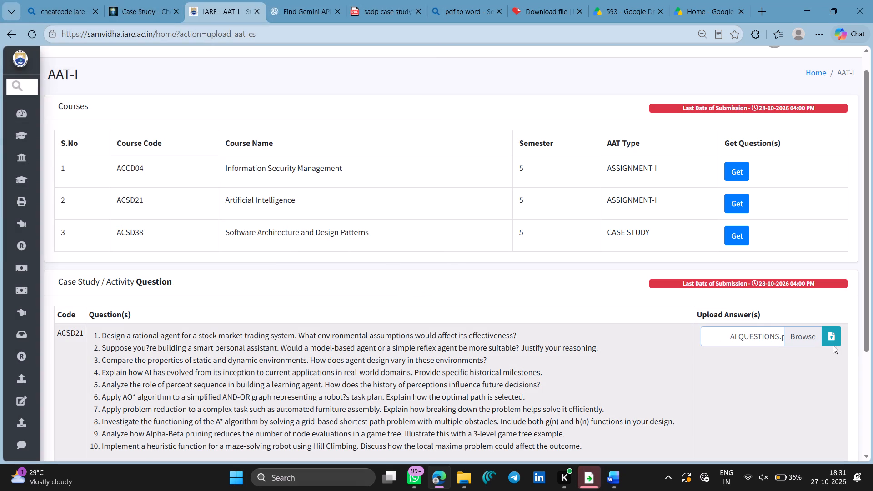
left_click(837, 337)
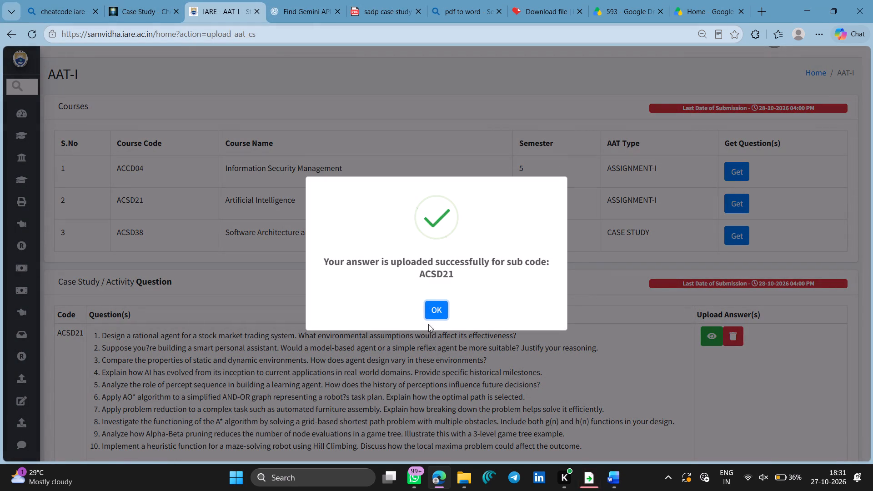
left_click(433, 298)
left_click(435, 306)
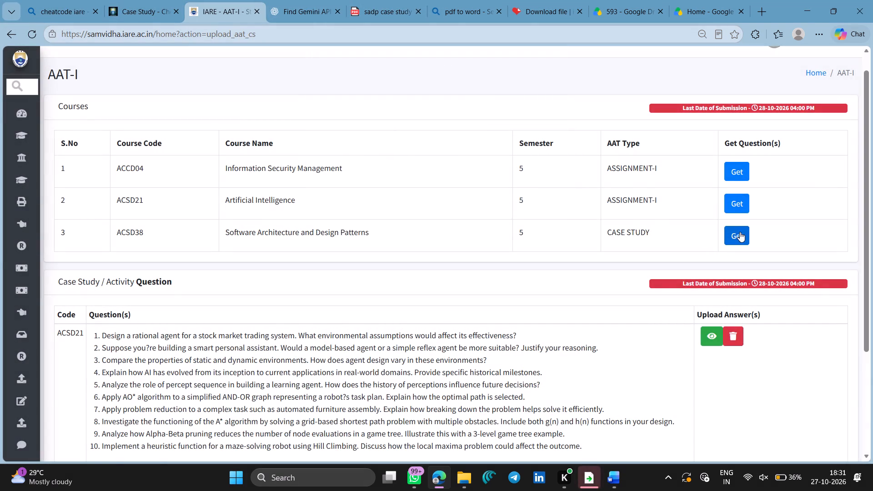
Get the Software Architecture and Design Patterns (ACSD38) case study question and upload the SADP CASE STUDY PDF as the answer.
left_click(740, 232)
left_click(442, 316)
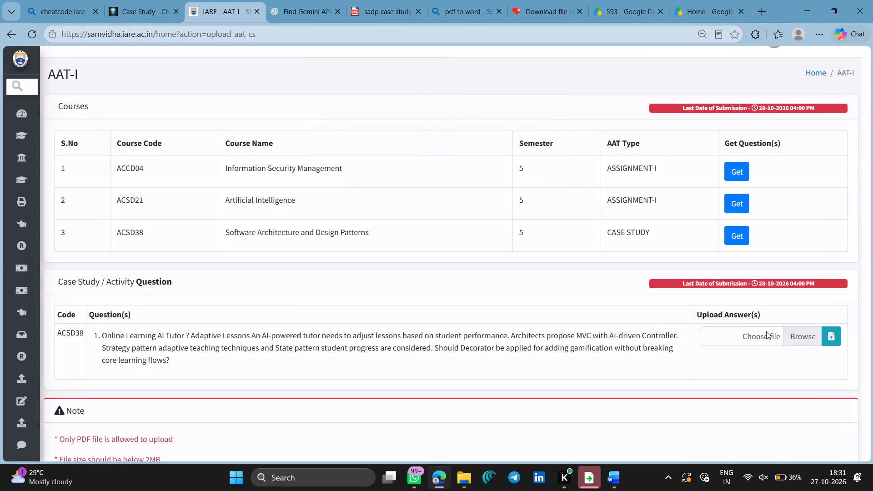
left_click(763, 336)
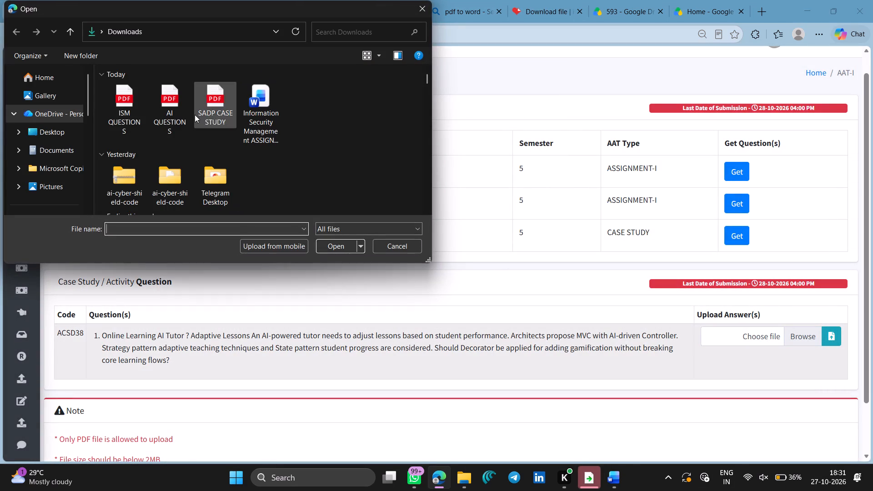
left_click(254, 108)
left_click(205, 110)
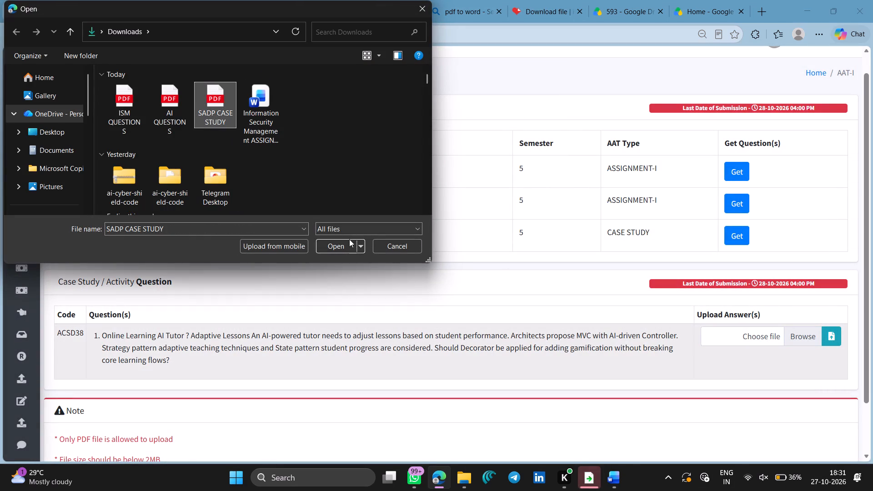
left_click(341, 243)
left_click(833, 342)
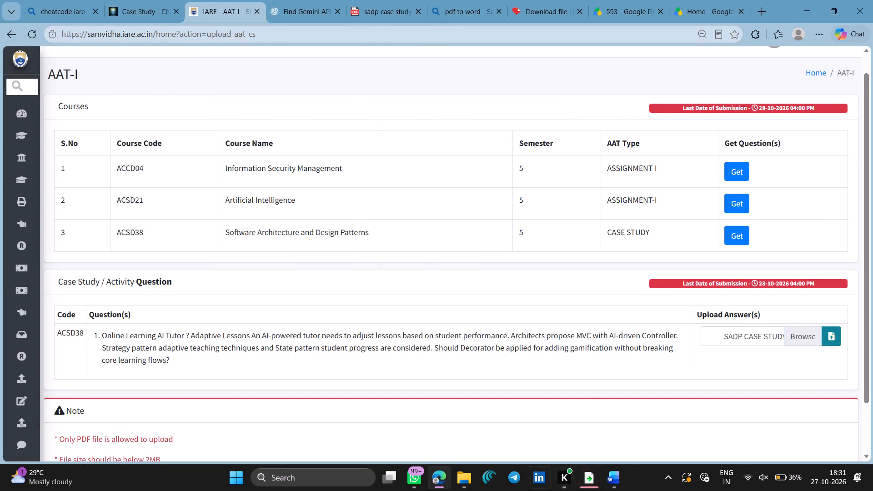
left_click(439, 309)
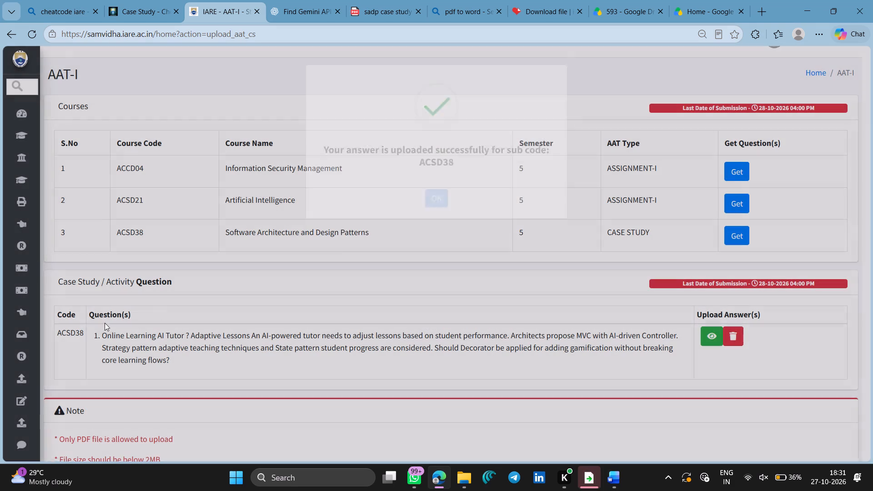
Open the portal's AAT-II upload page and get the Data Mining and Machine Learning (ACSD19) project question.
scroll(29, 324, "down", 7)
scroll(46, 410, "down", 4)
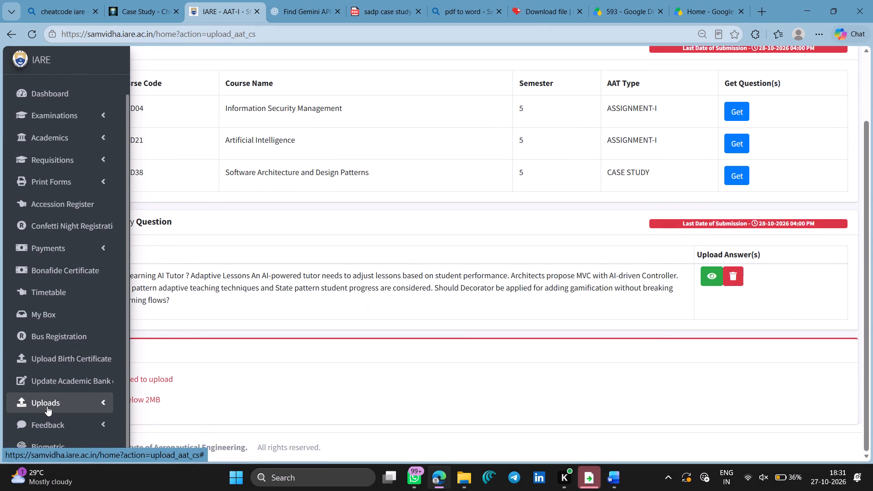
left_click(47, 406)
scroll(56, 391, "down", 9)
left_click(54, 365)
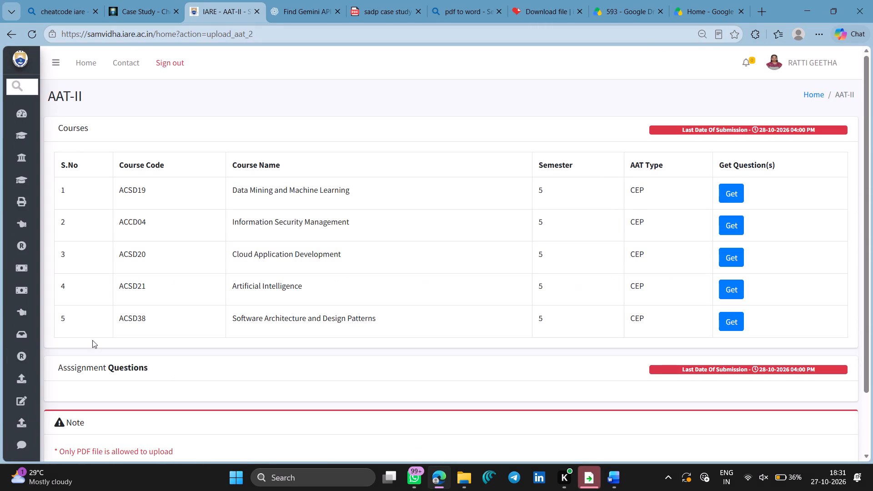
left_click(730, 192)
scroll(474, 245, "down", 1)
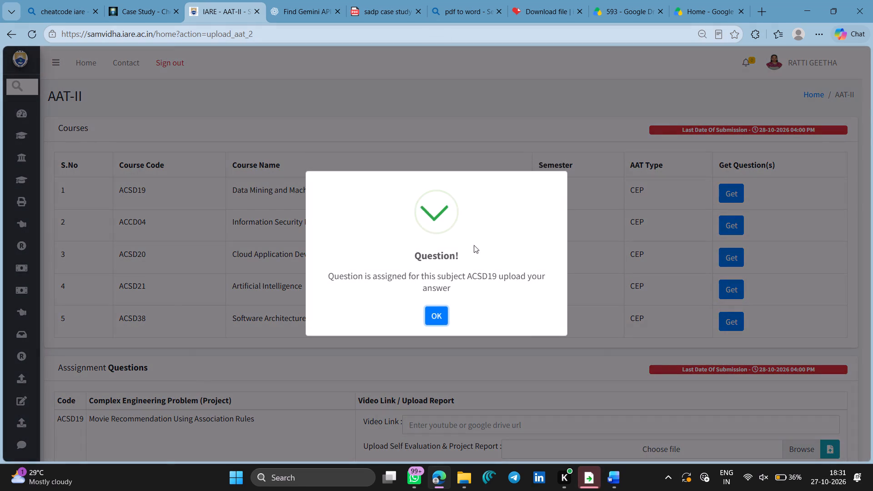
left_click(436, 316)
scroll(467, 274, "down", 2)
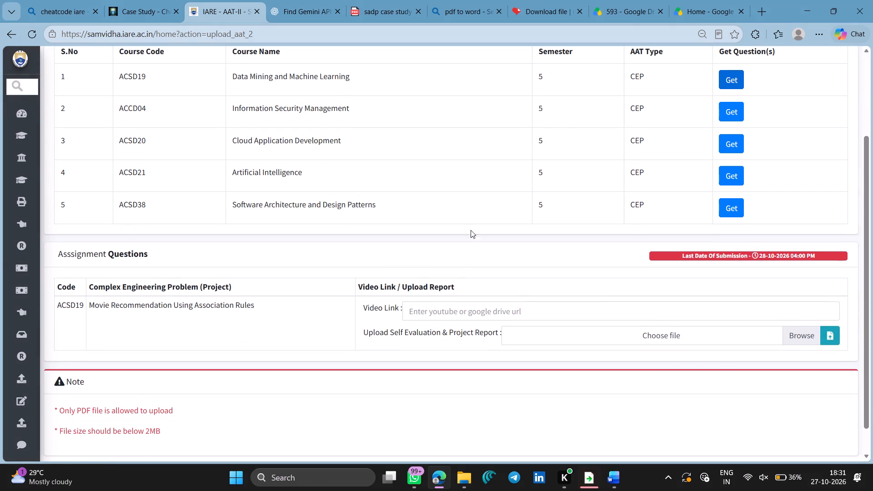
Switch to Google Drive, select the CAD.mp4 video and collapse the upload progress list.
left_click(686, 0)
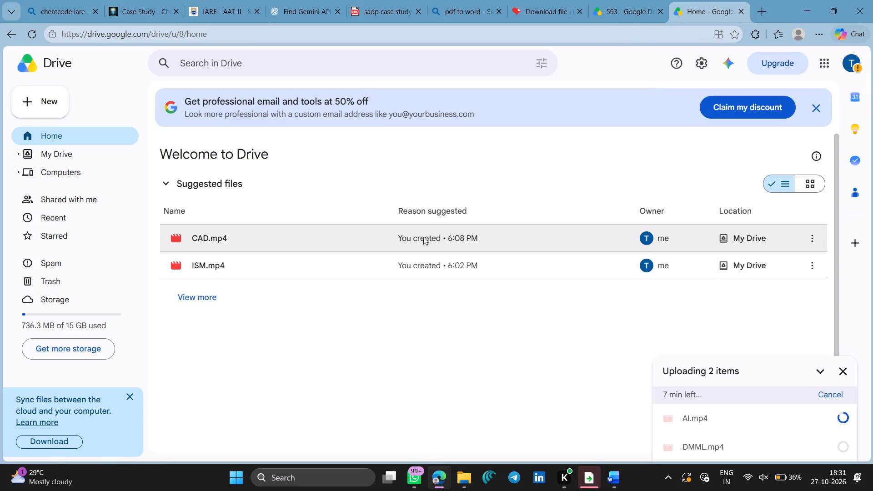
left_click(482, 240)
right_click(482, 240)
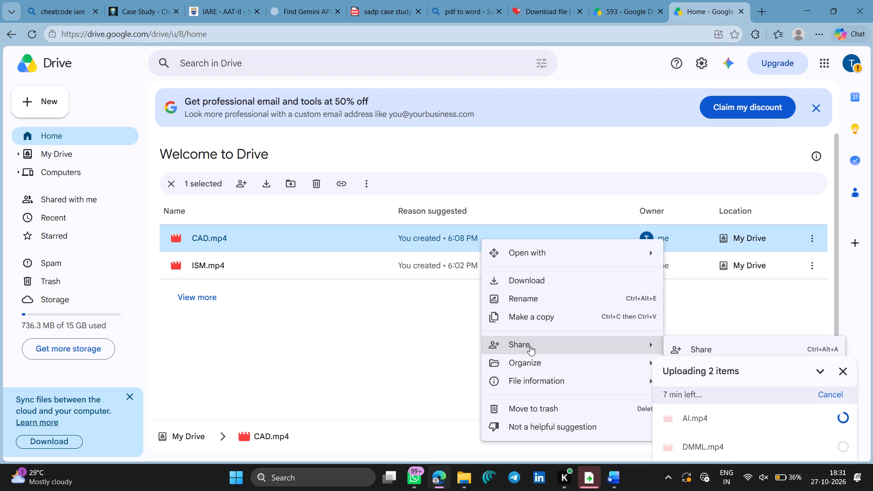
left_click(828, 378)
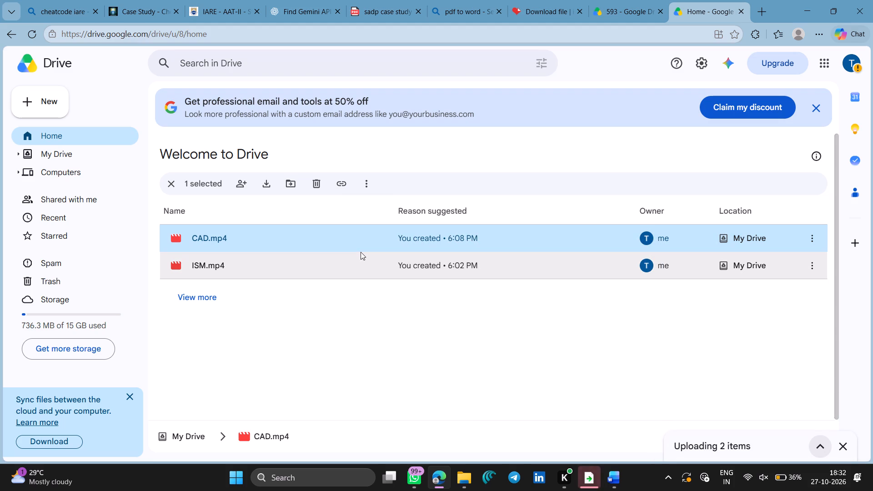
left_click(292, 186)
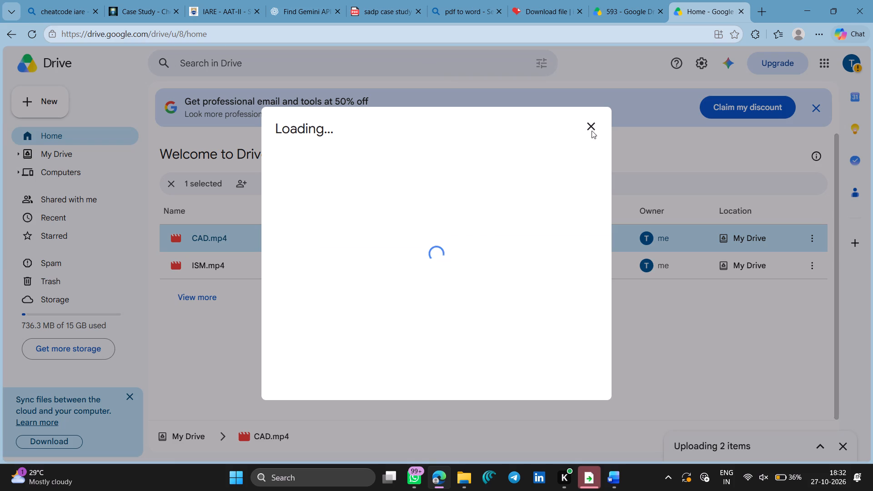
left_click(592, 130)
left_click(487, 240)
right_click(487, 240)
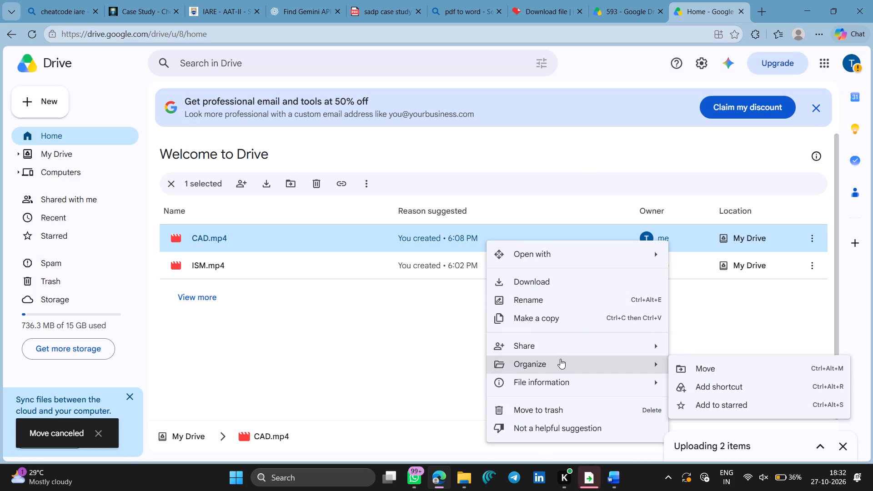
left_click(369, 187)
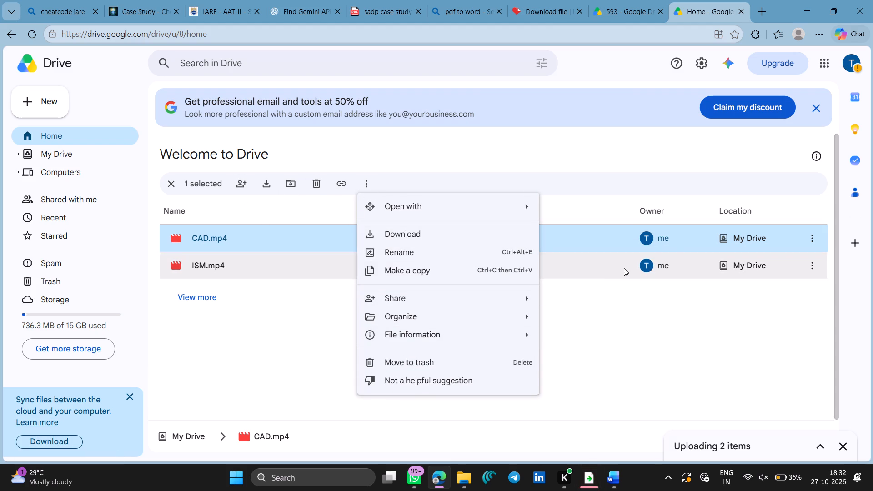
Share CAD.mp4 by setting its general access to Anyone with the link.
left_click(814, 241)
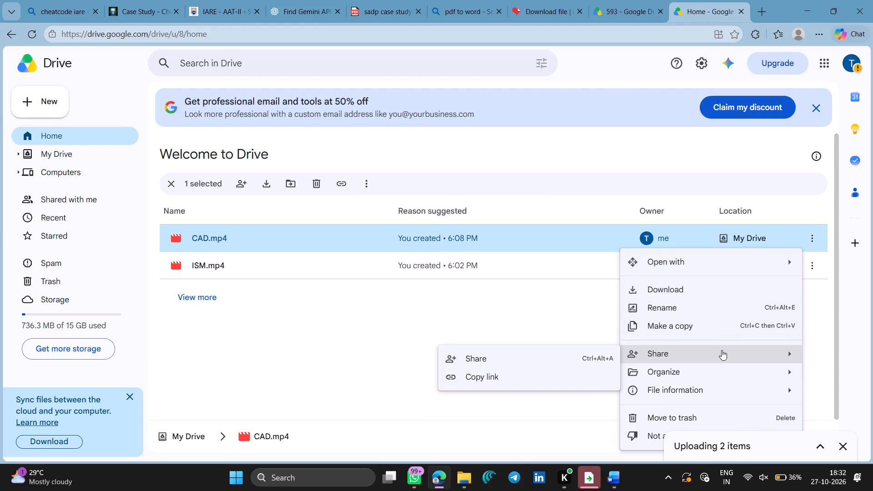
left_click(556, 356)
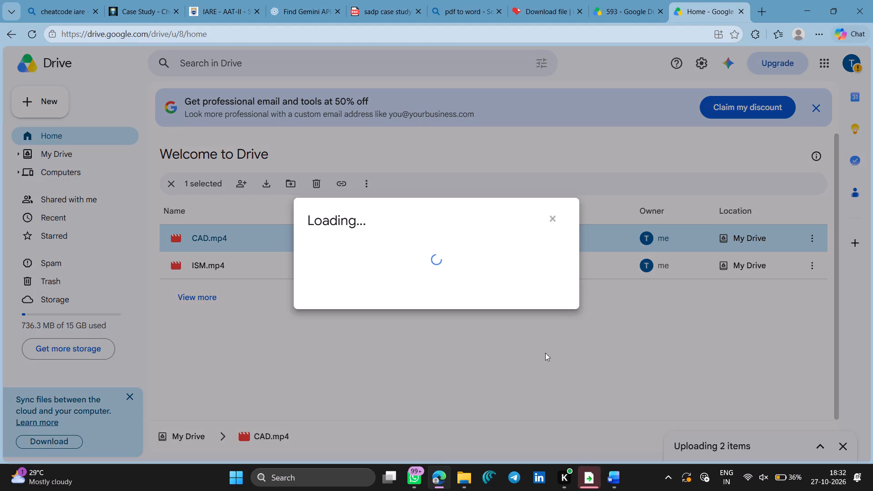
left_click(375, 301)
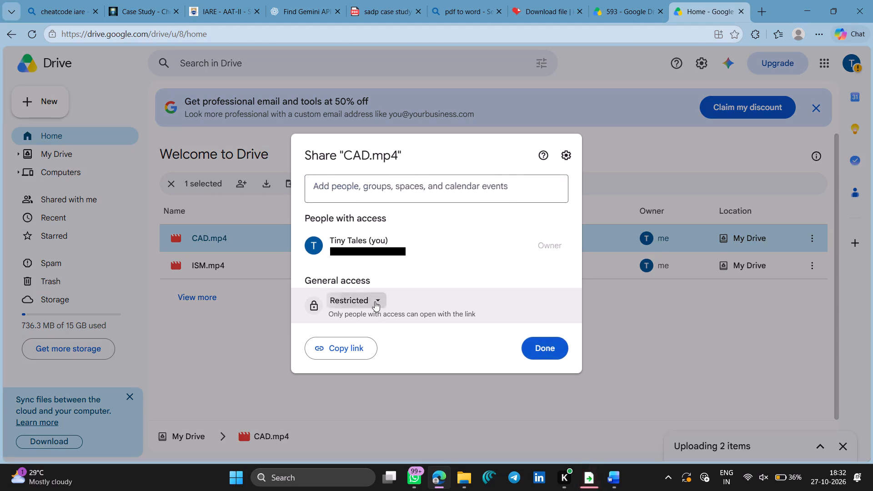
left_click(398, 350)
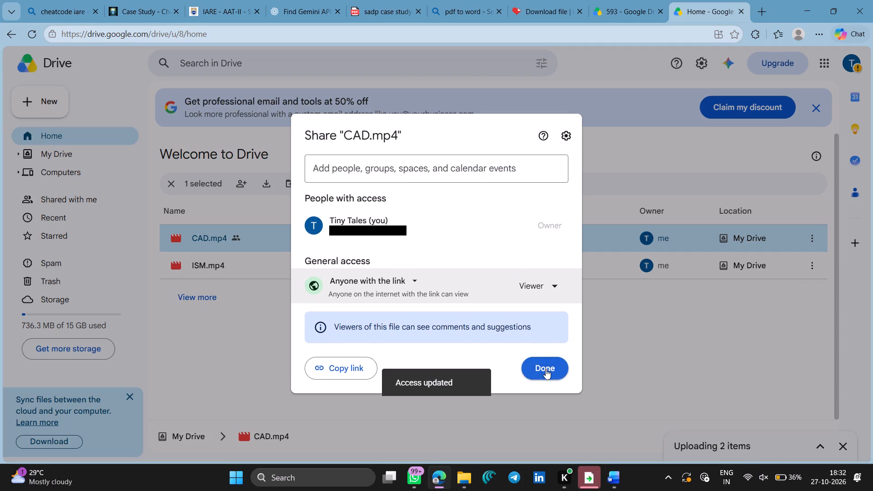
left_click(546, 369)
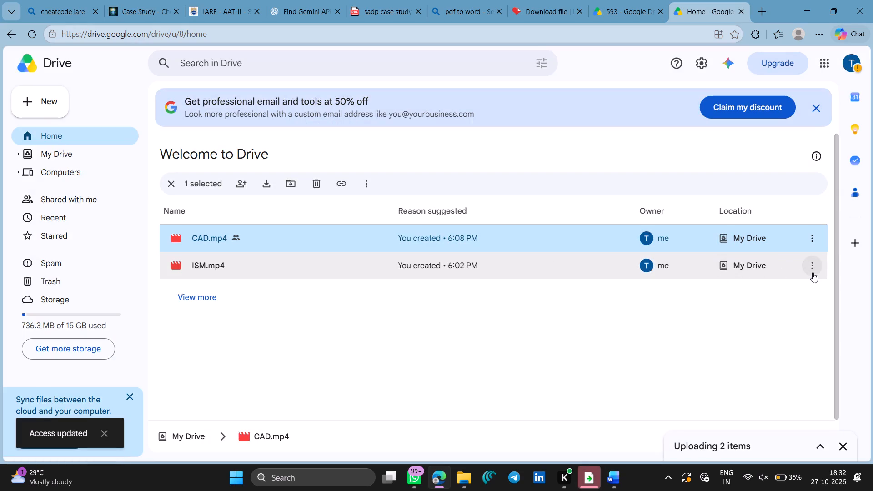
Share ISM.mp4 by setting its general access to Anyone with the link.
left_click(813, 272)
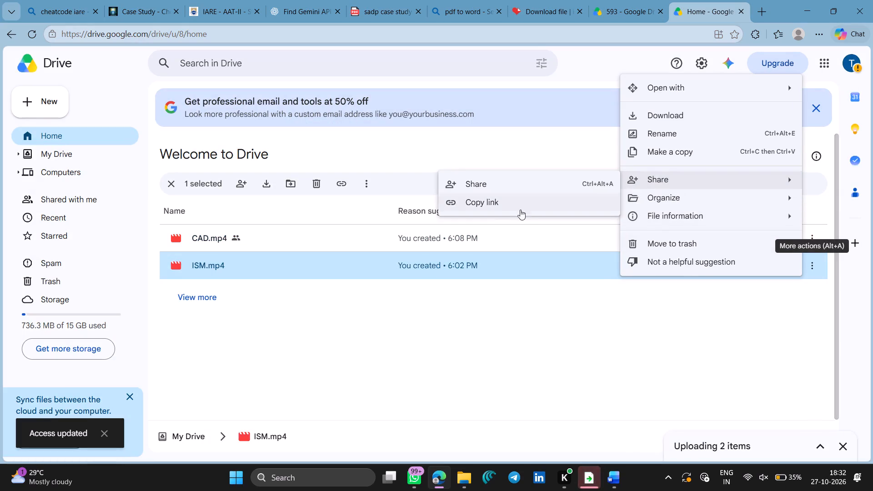
left_click(484, 189)
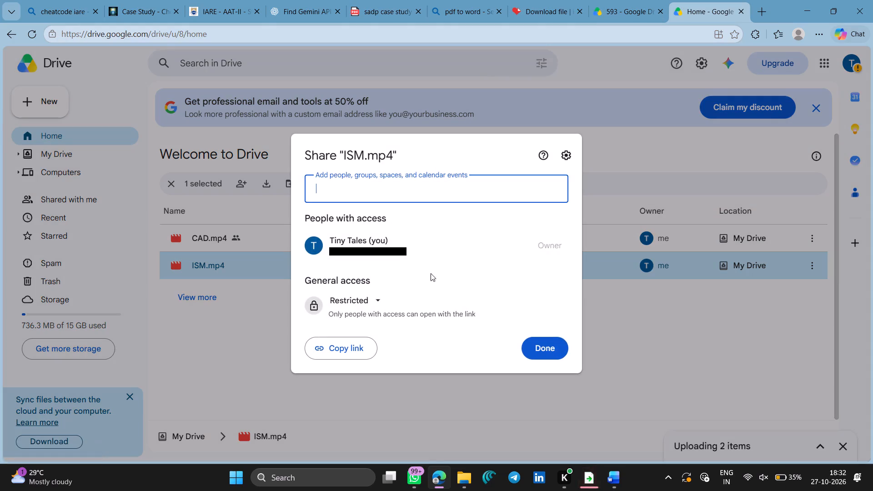
left_click(375, 309)
left_click(362, 304)
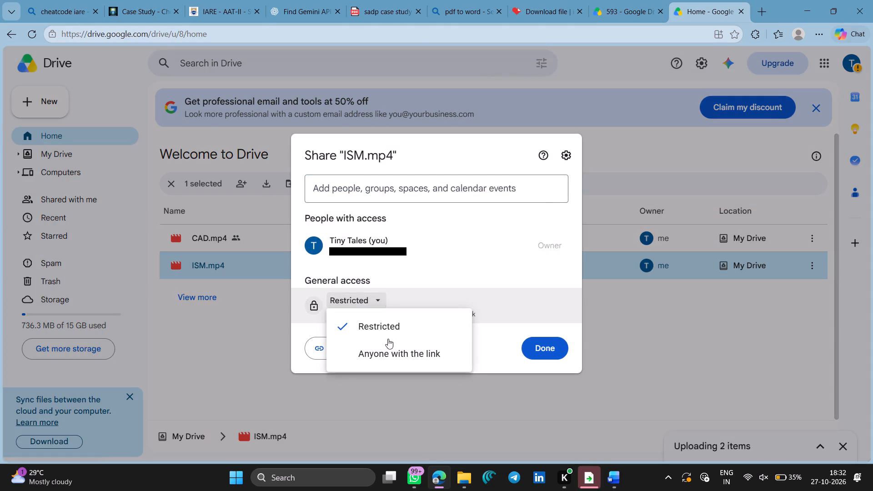
left_click(394, 355)
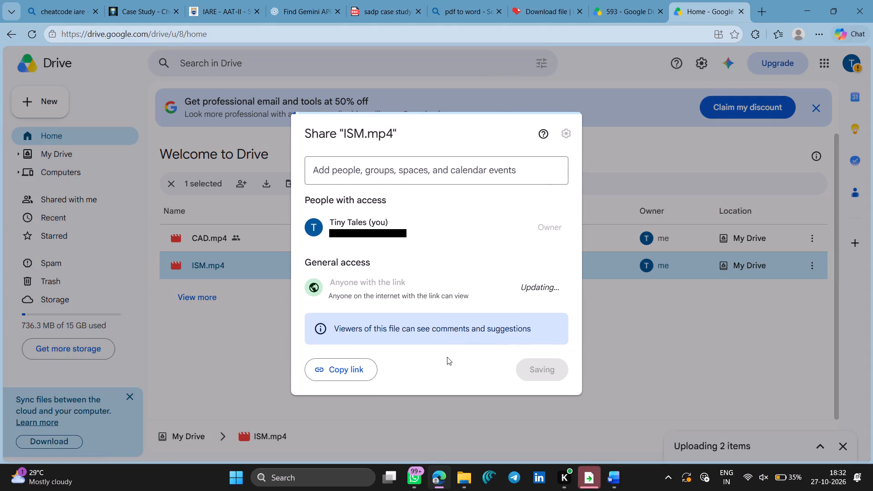
left_click(534, 370)
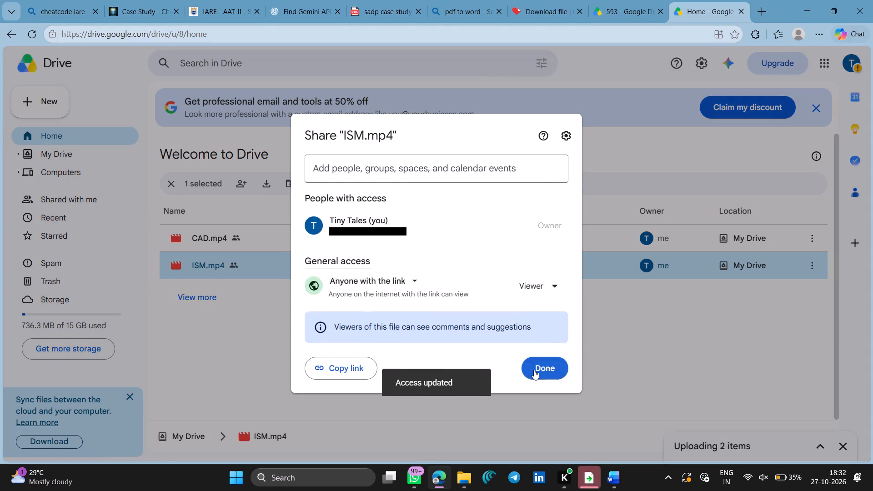
Copy the sharing link of CAD.mp4.
left_click(468, 246)
right_click(468, 246)
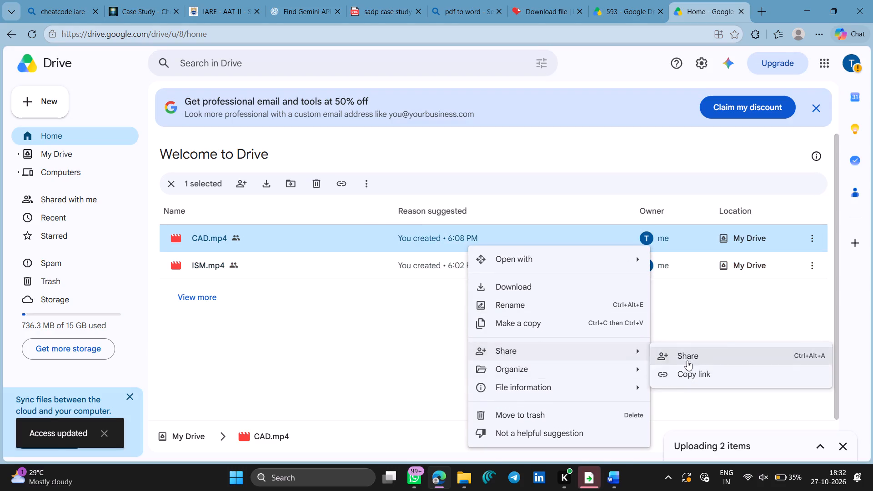
left_click(687, 361)
left_click(337, 373)
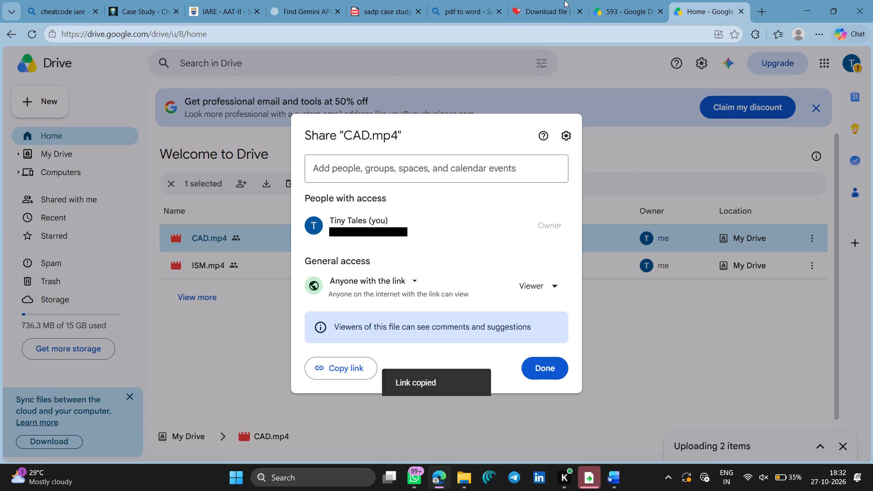
On the portal's AAT-II page, get the Cloud Application Development (ACSD20) question and enter the copied CAD.mp4 link as its video link.
left_click(224, 0)
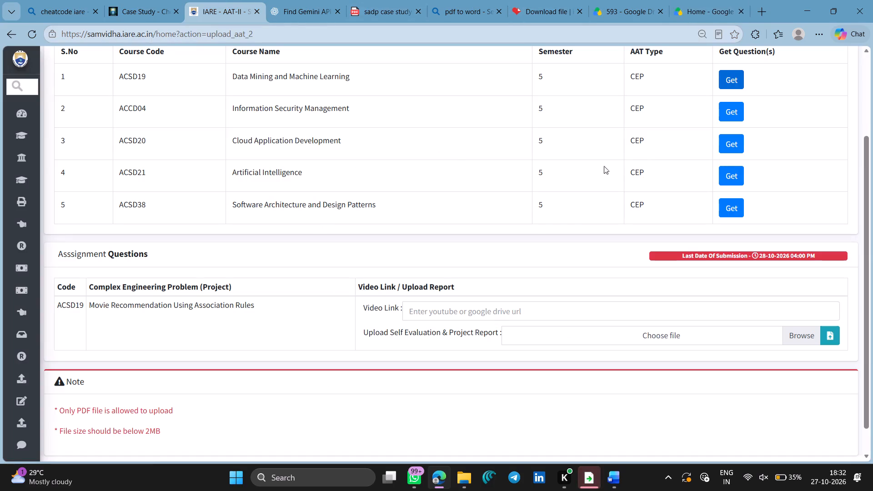
left_click(725, 142)
left_click(433, 312)
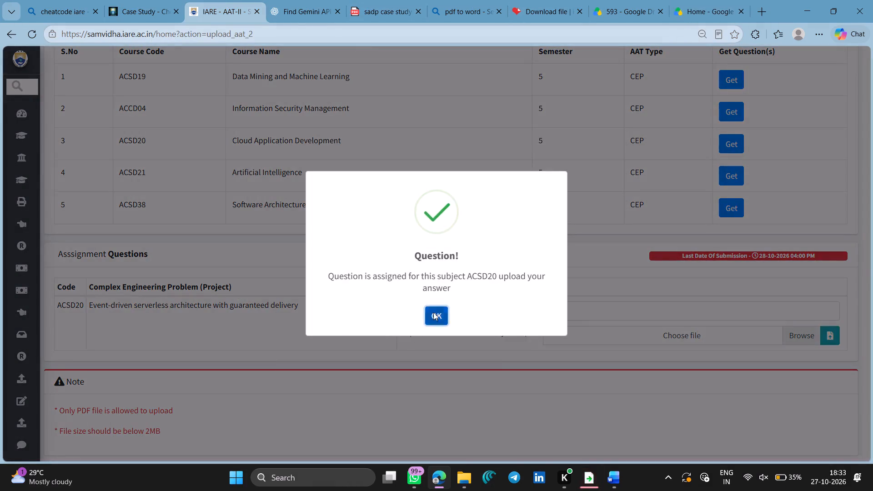
left_click(509, 314)
key("ctrl+v")
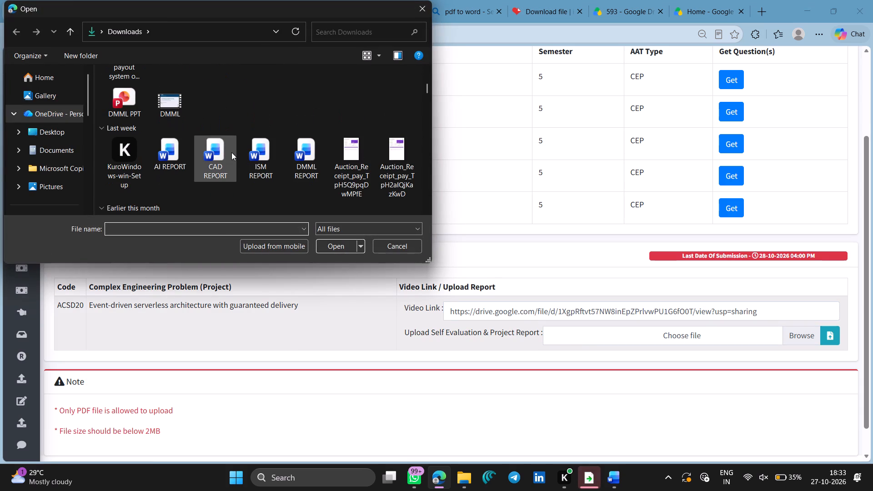
left_click(217, 157)
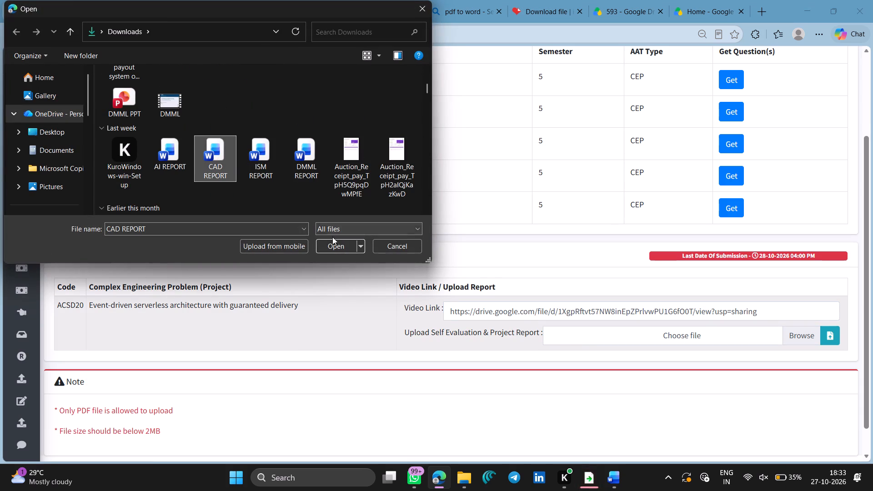
left_click(332, 243)
left_click(825, 331)
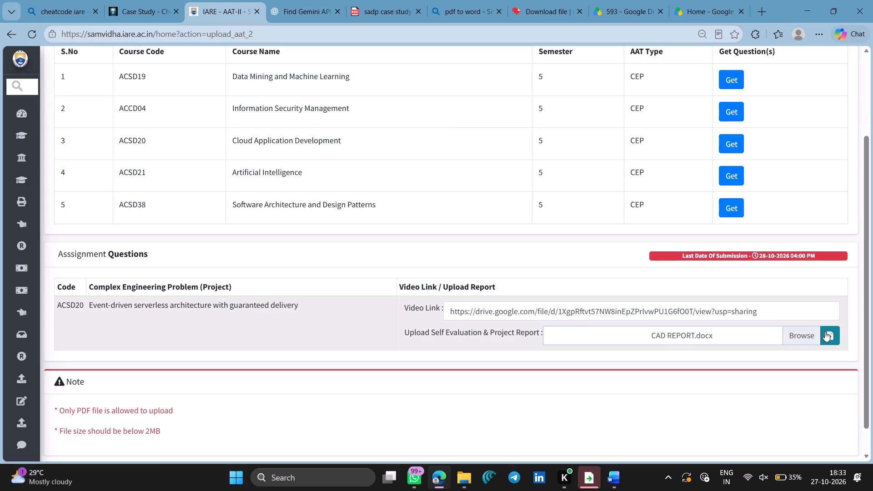
Search the web for "word to pdf" and open iLovePDF's Word to PDF converter.
left_click(433, 303)
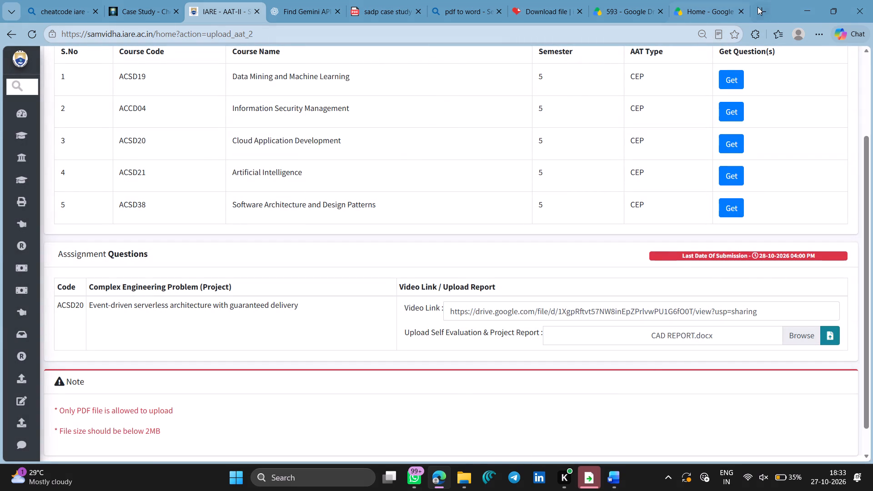
left_click(770, 1)
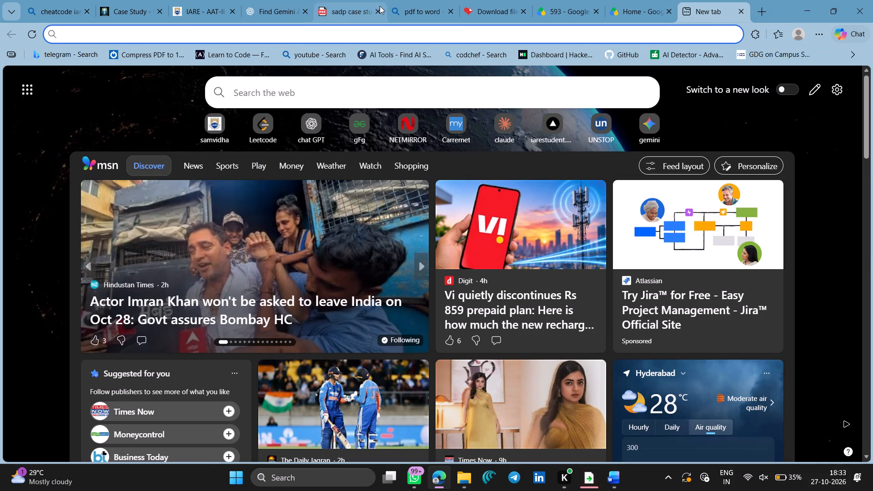
left_click(472, 11)
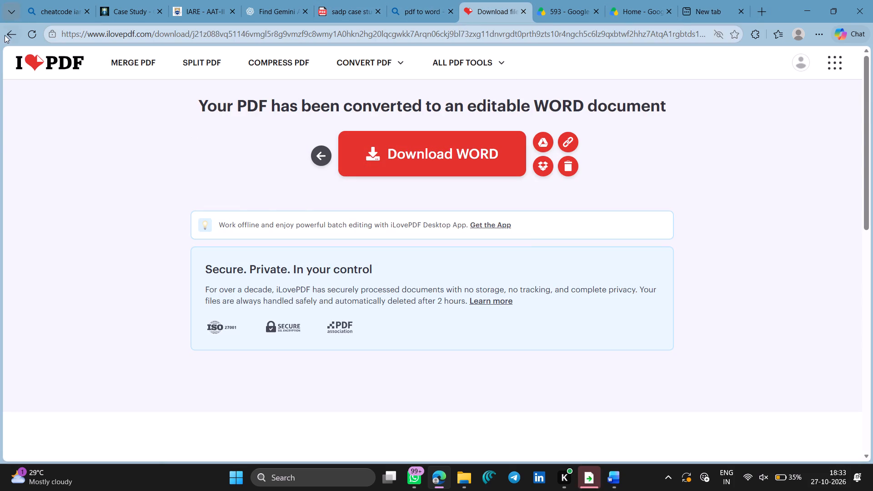
left_click(6, 35)
left_click(7, 36)
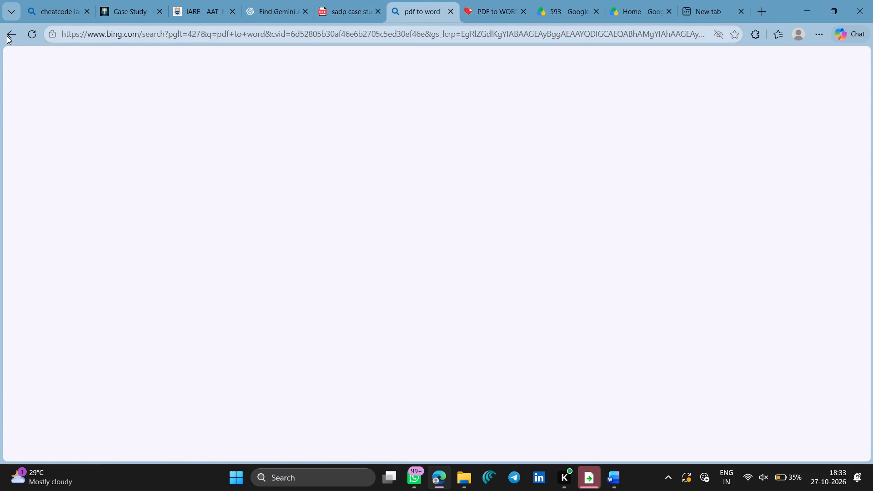
left_click(212, 80)
key("BackSpace")
key("BackSpace")
key("BackSpace")
key("BackSpace")
key("BackSpace")
key("BackSpace")
key("BackSpace")
key("BackSpace")
key("BackSpace")
key("BackSpace")
key("BackSpace")
key("BackSpace")
key("BackSpace")
key("BackSpace")
key("BackSpace")
key("BackSpace")
key("BackSpace")
key("BackSpace")
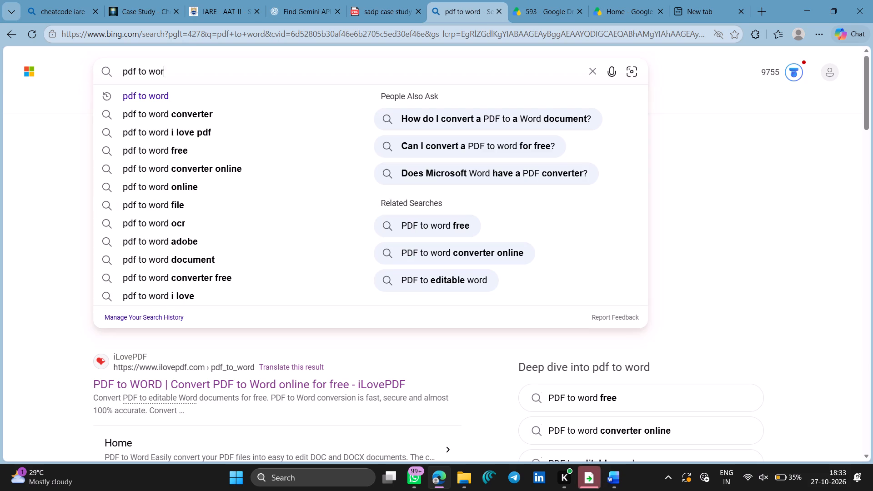
type("word to")
key("space")
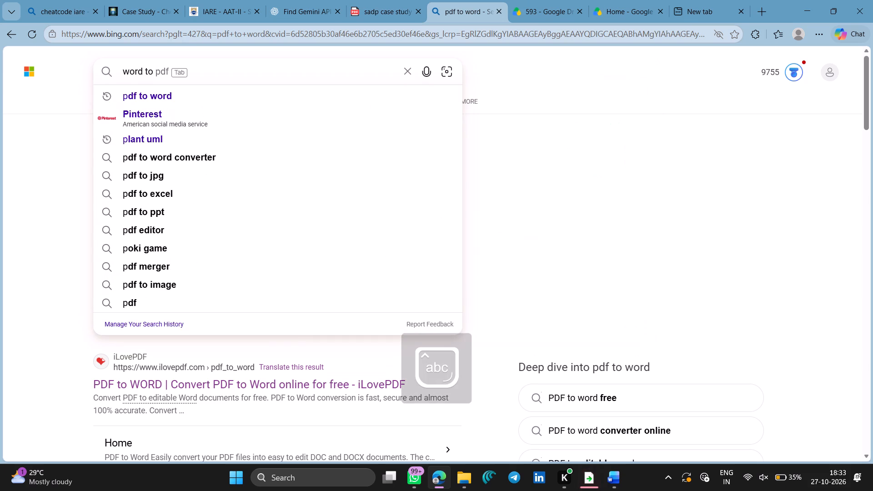
left_click(229, 94)
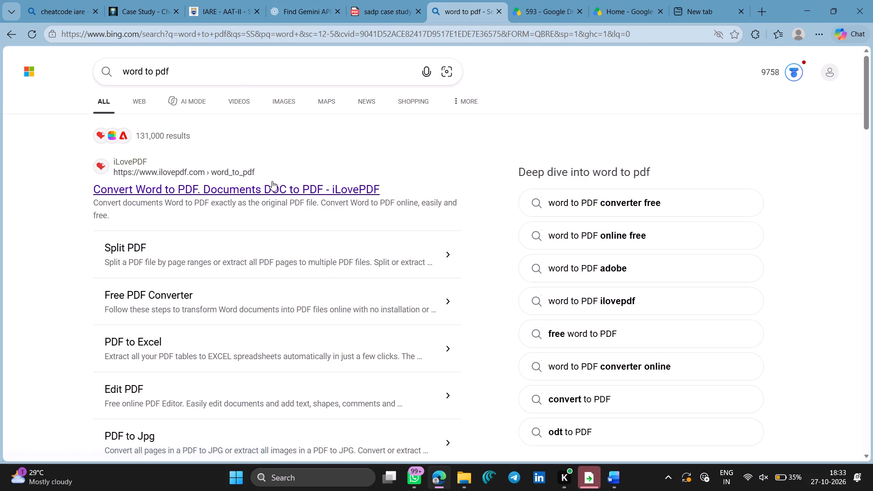
left_click(272, 181)
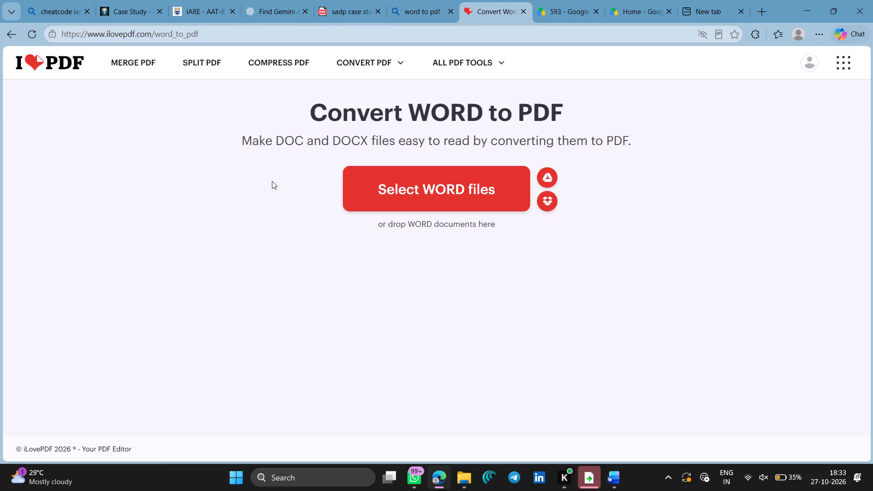
left_click(493, 202)
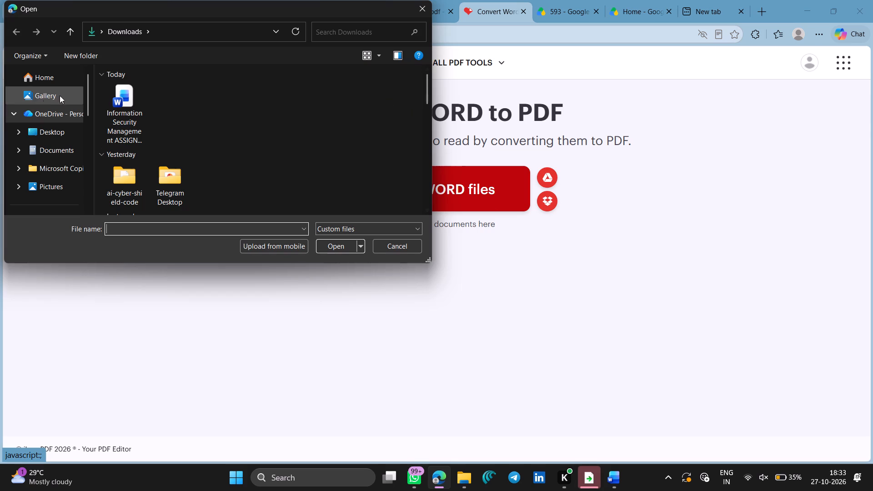
scroll(54, 124, "down", 3)
left_click(51, 74)
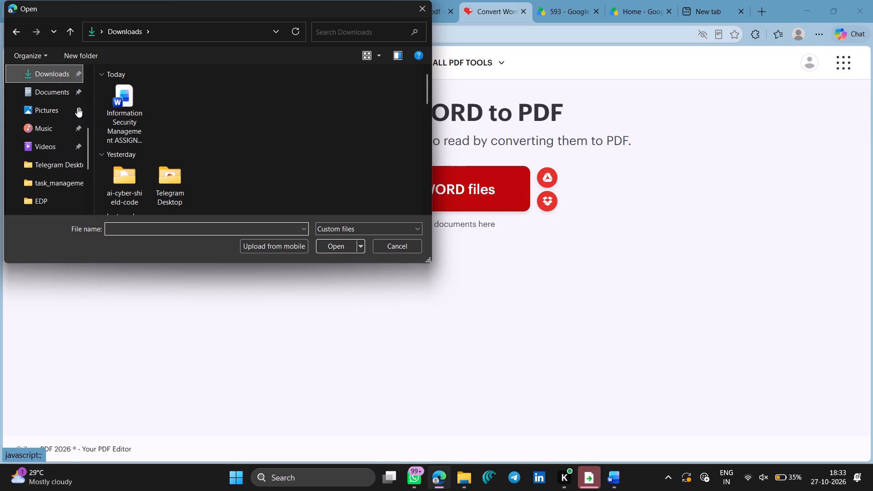
left_click(342, 248)
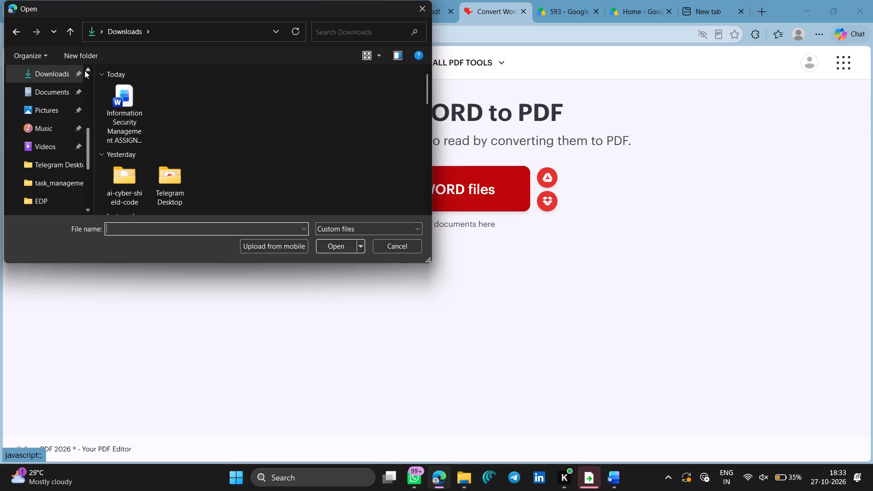
double_click(54, 71)
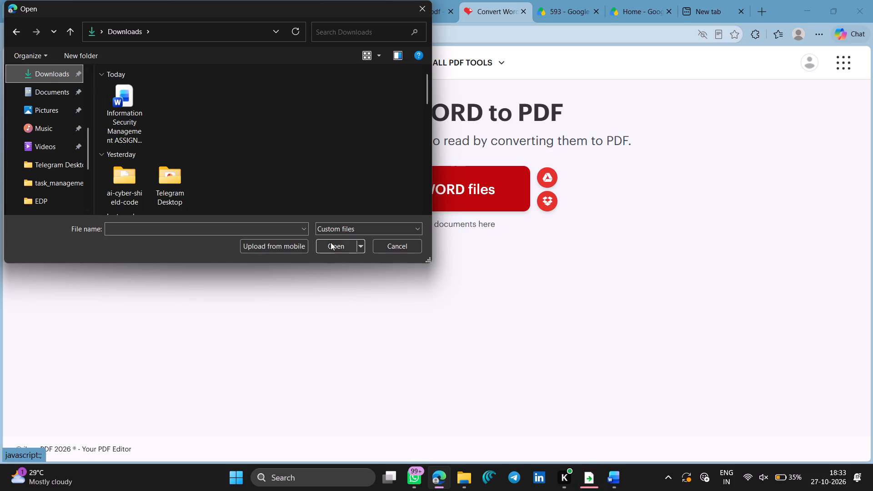
left_click(337, 246)
scroll(270, 152, "down", 2)
scroll(270, 152, "up", 1)
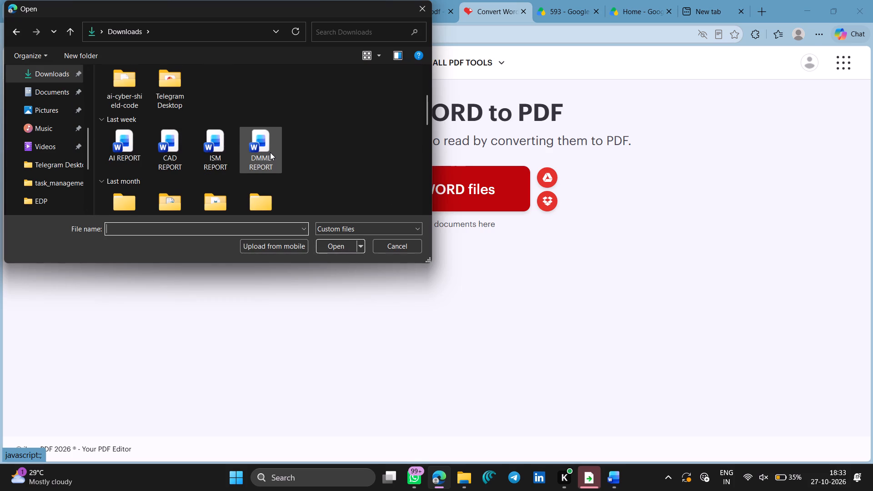
left_click(166, 146)
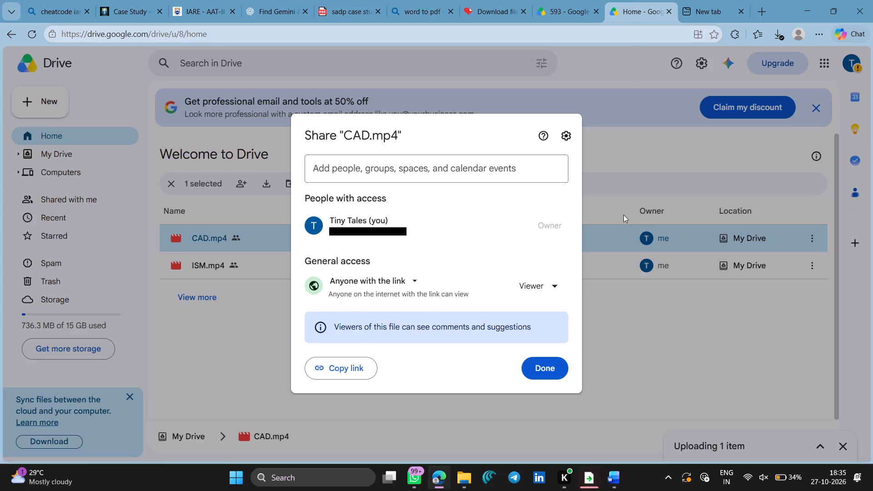
left_click(543, 370)
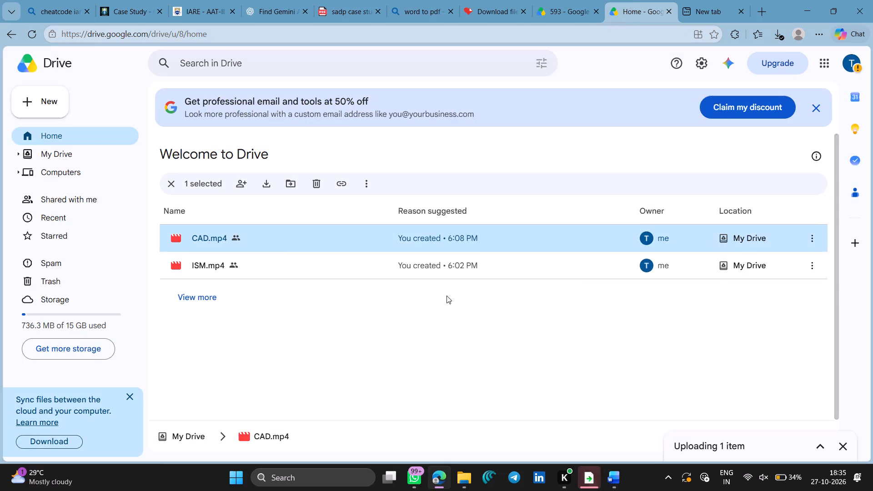
left_click(435, 269)
right_click(435, 269)
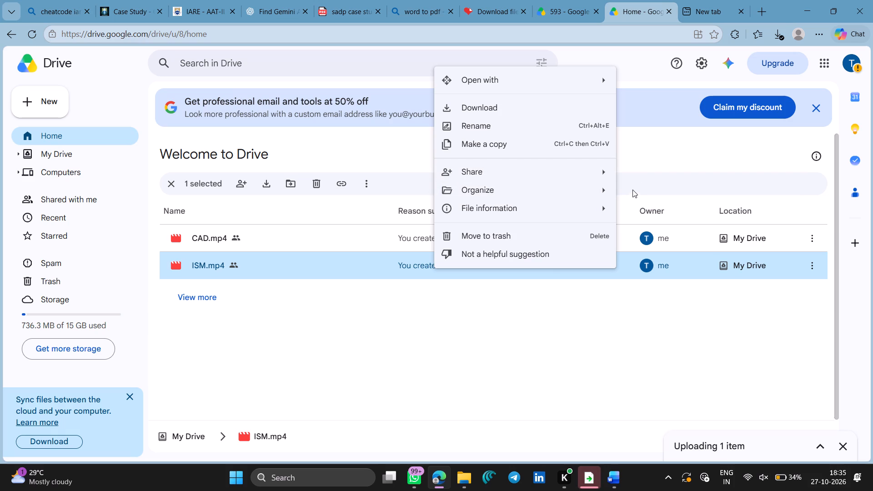
left_click(635, 194)
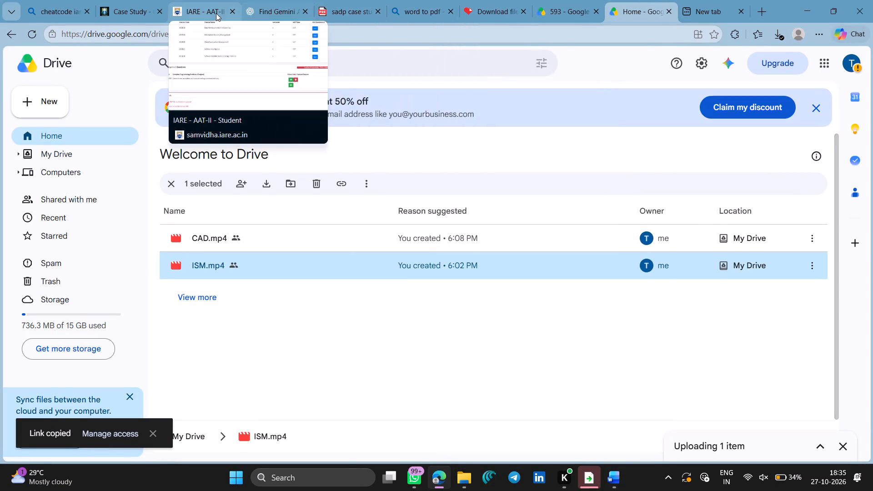
On the college portal, get the Information Security Management (ACCD04) question and enter the copied ISM.mp4 Drive link as its video link.
left_click(200, 12)
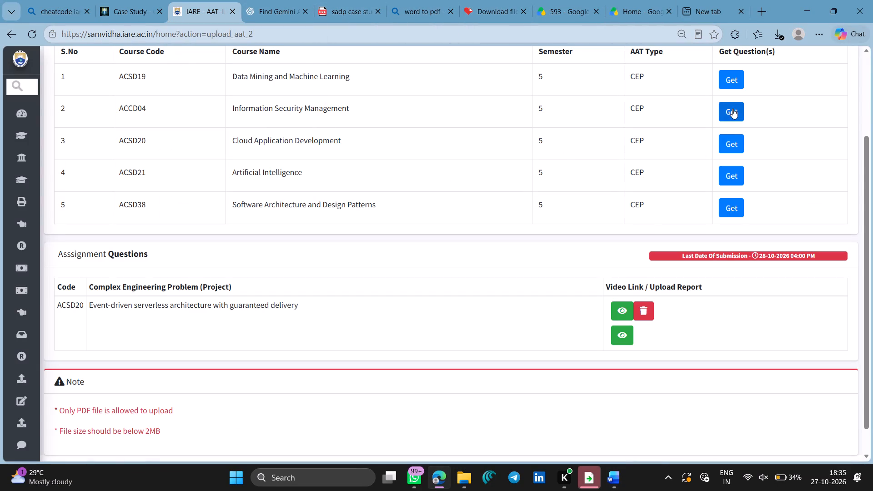
left_click(733, 108)
left_click(436, 319)
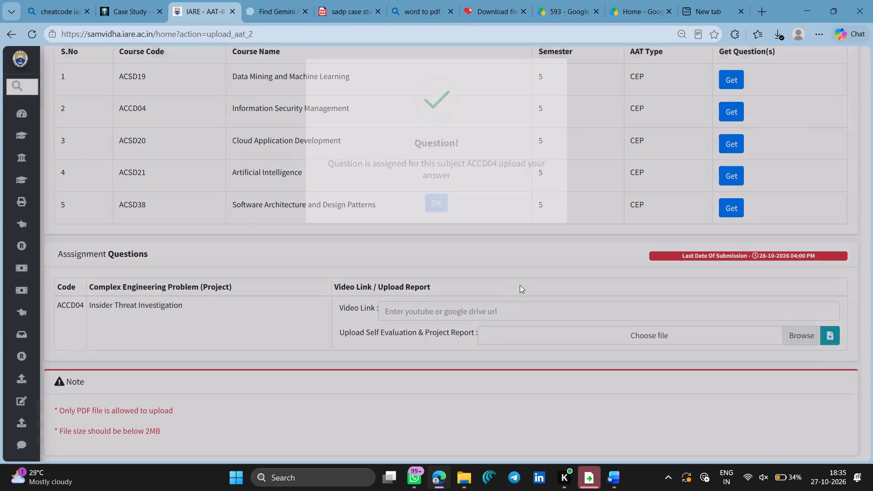
left_click(527, 306)
key("ctrl+c")
key("ctrl+v")
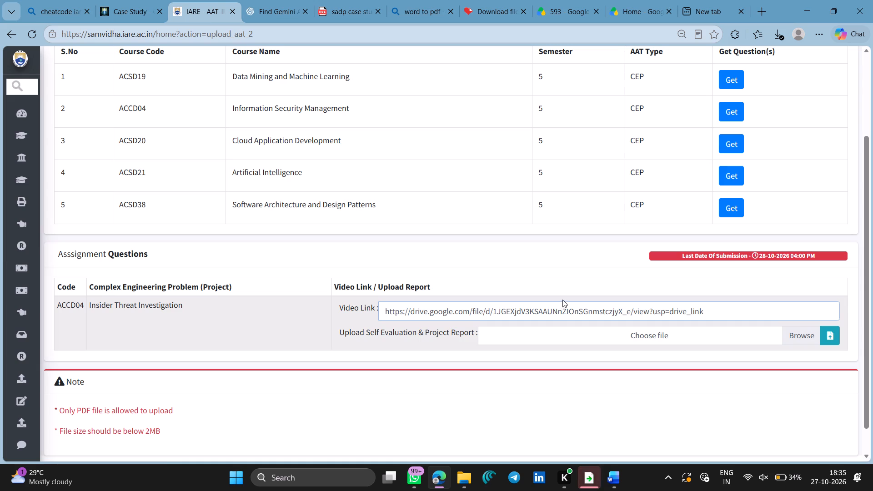
Attach the ISM REPORT PDF from Downloads as the ACCD04 project report and submit the answer.
left_click(609, 345)
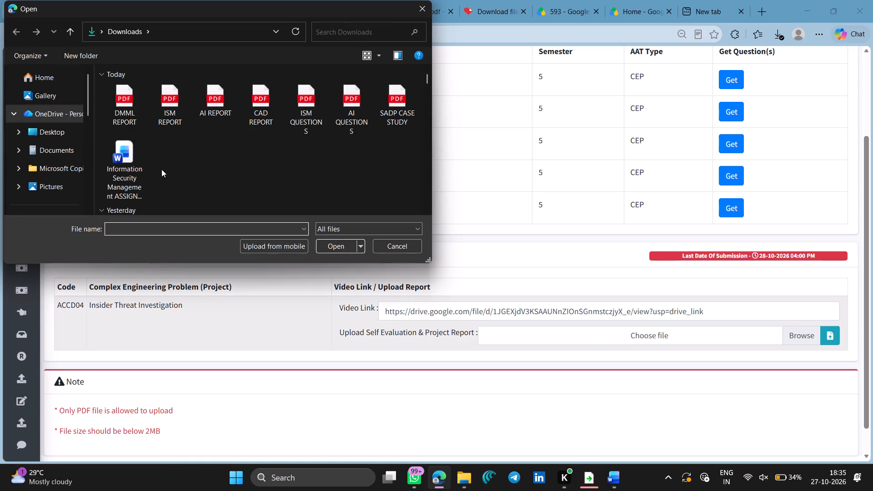
left_click(171, 109)
left_click(347, 245)
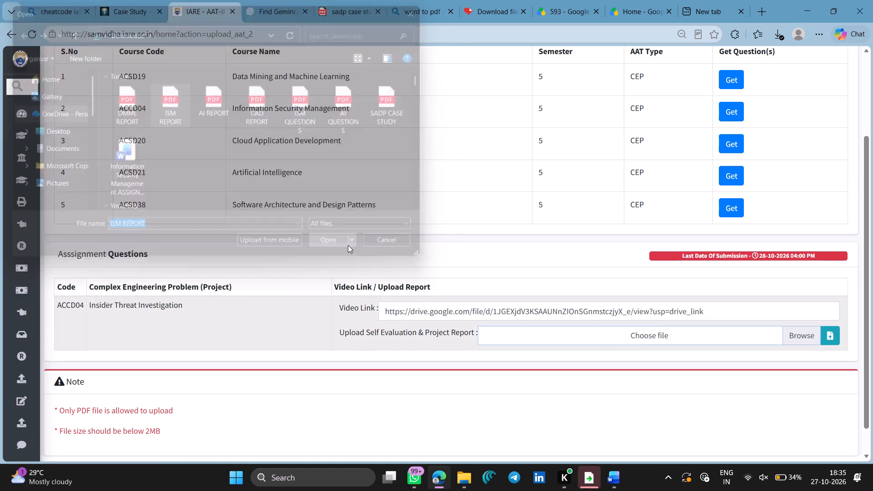
left_click(825, 331)
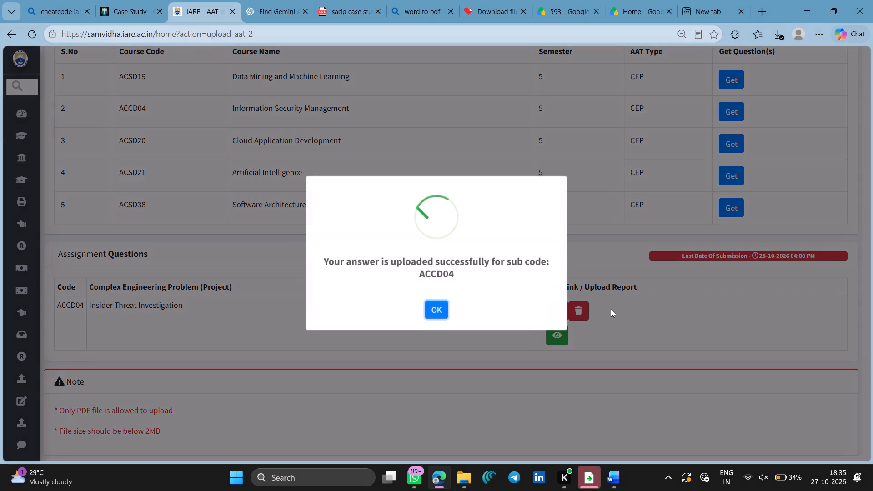
left_click(431, 307)
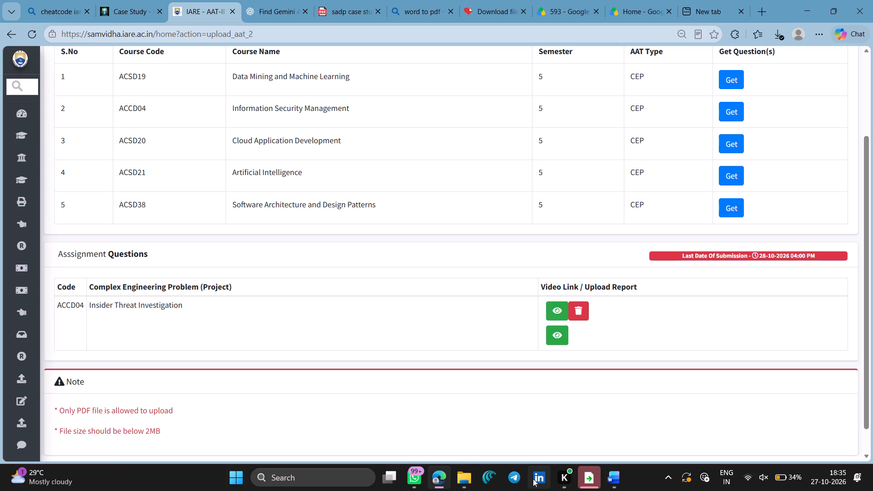
In Google Drive, check the uploaded AI.mp4 from the upload list and look for it in the expanded suggested files.
left_click(648, 5)
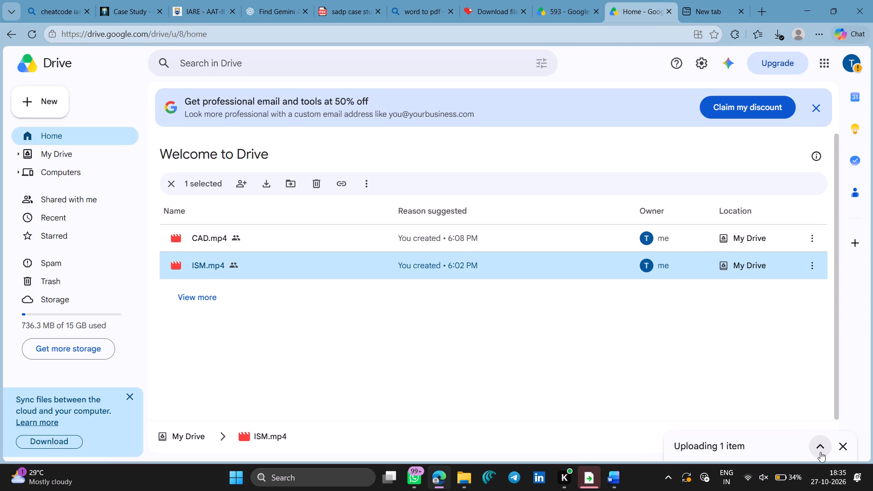
left_click(821, 452)
left_click(722, 415)
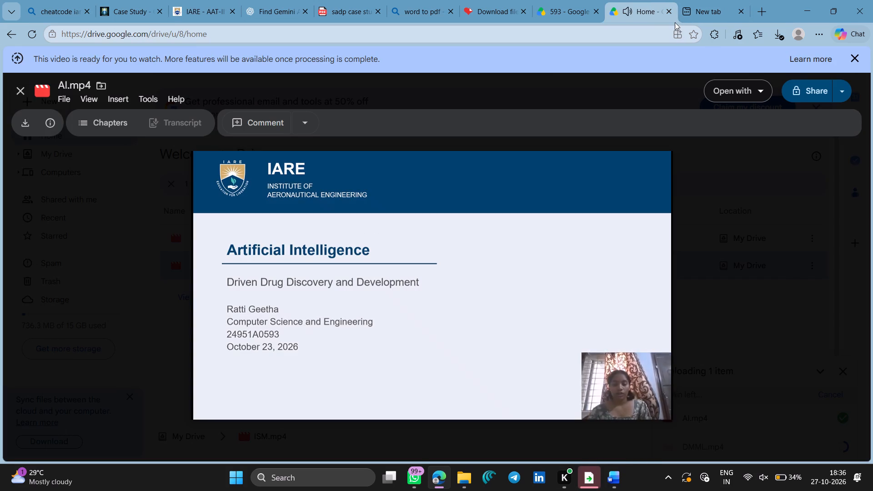
left_click(17, 87)
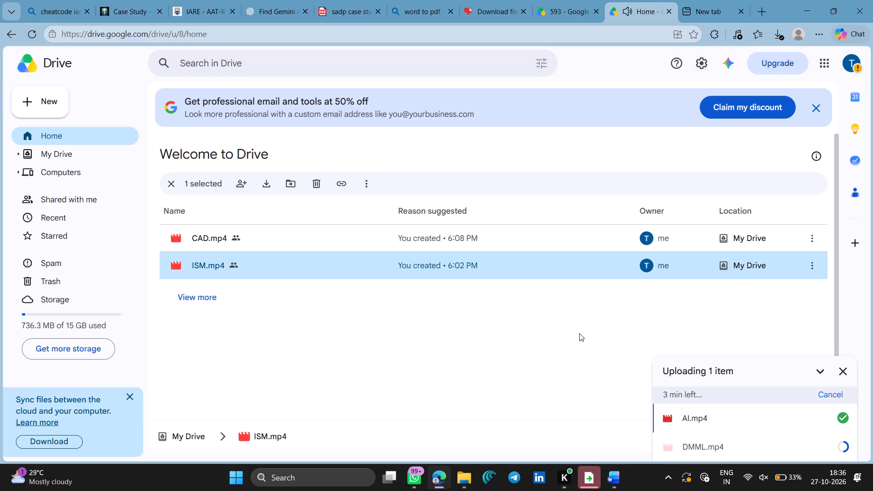
left_click(696, 415)
right_click(696, 415)
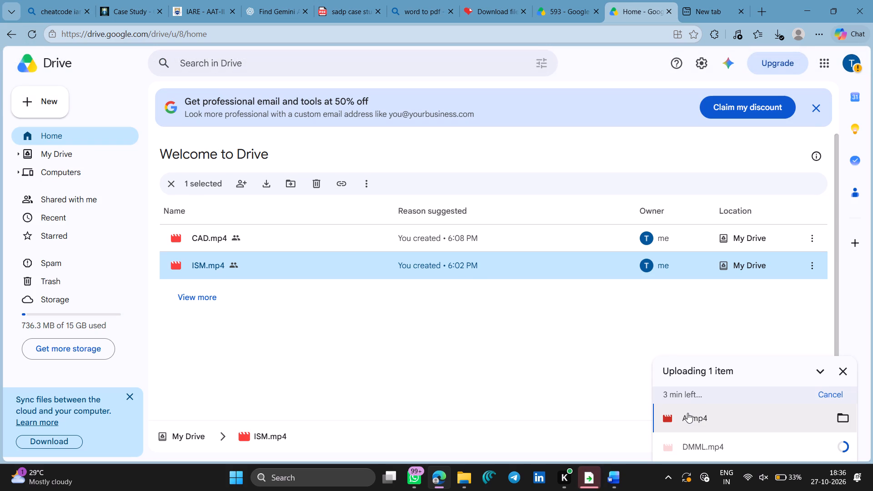
right_click(692, 410)
left_click(692, 410)
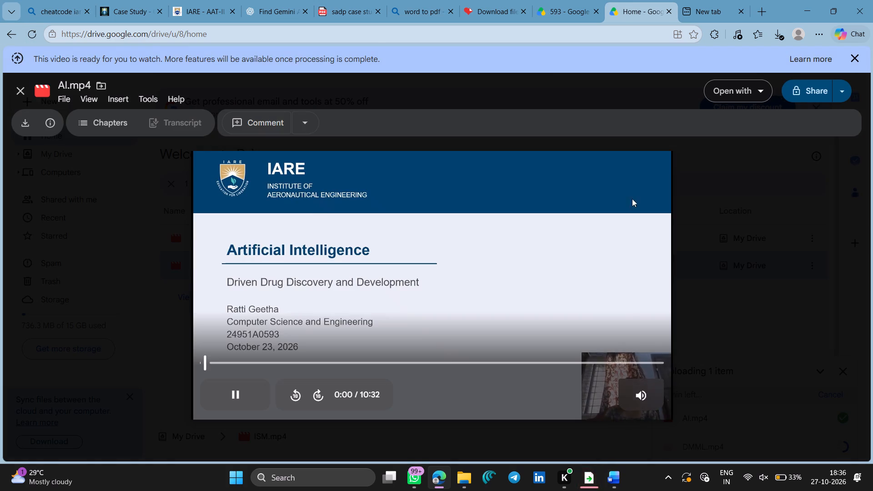
left_click(24, 93)
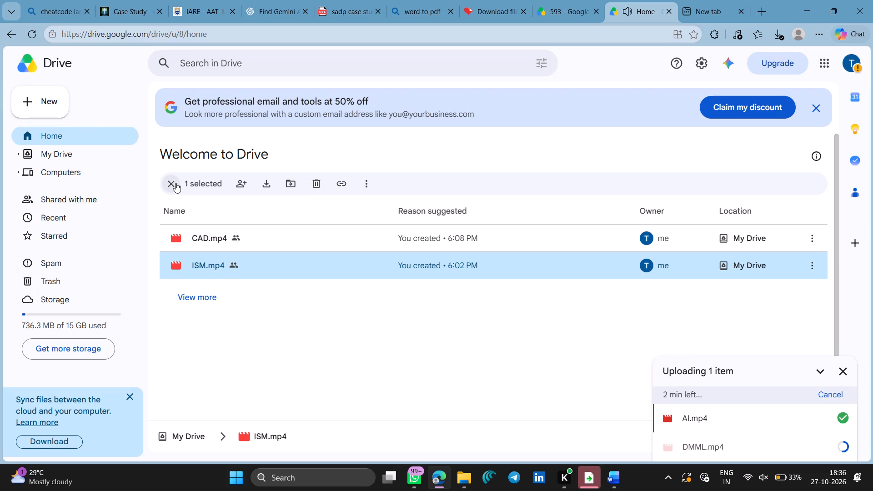
left_click(166, 189)
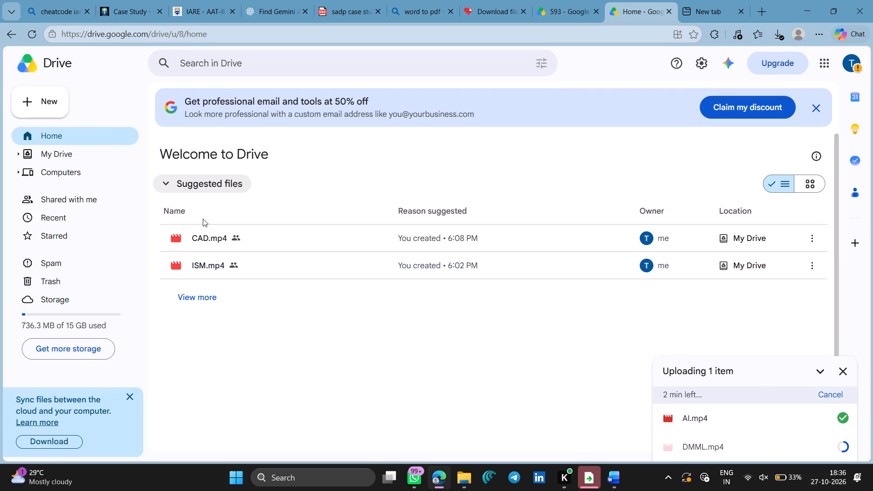
left_click(206, 295)
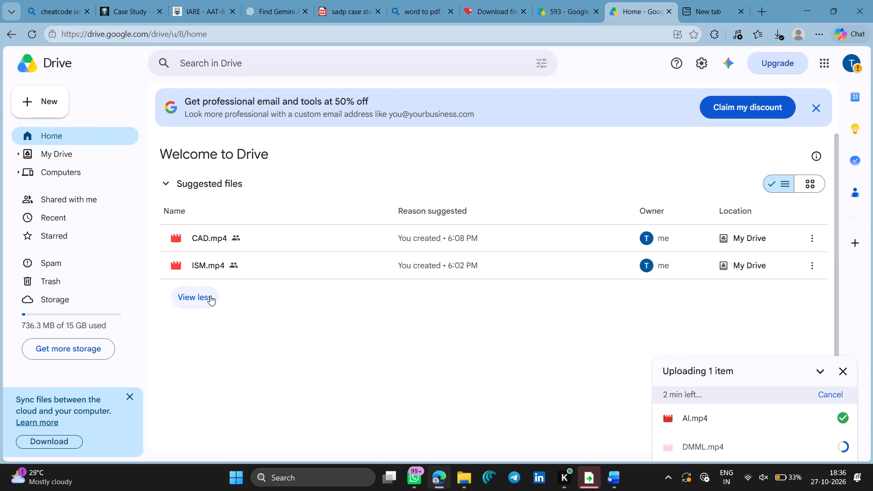